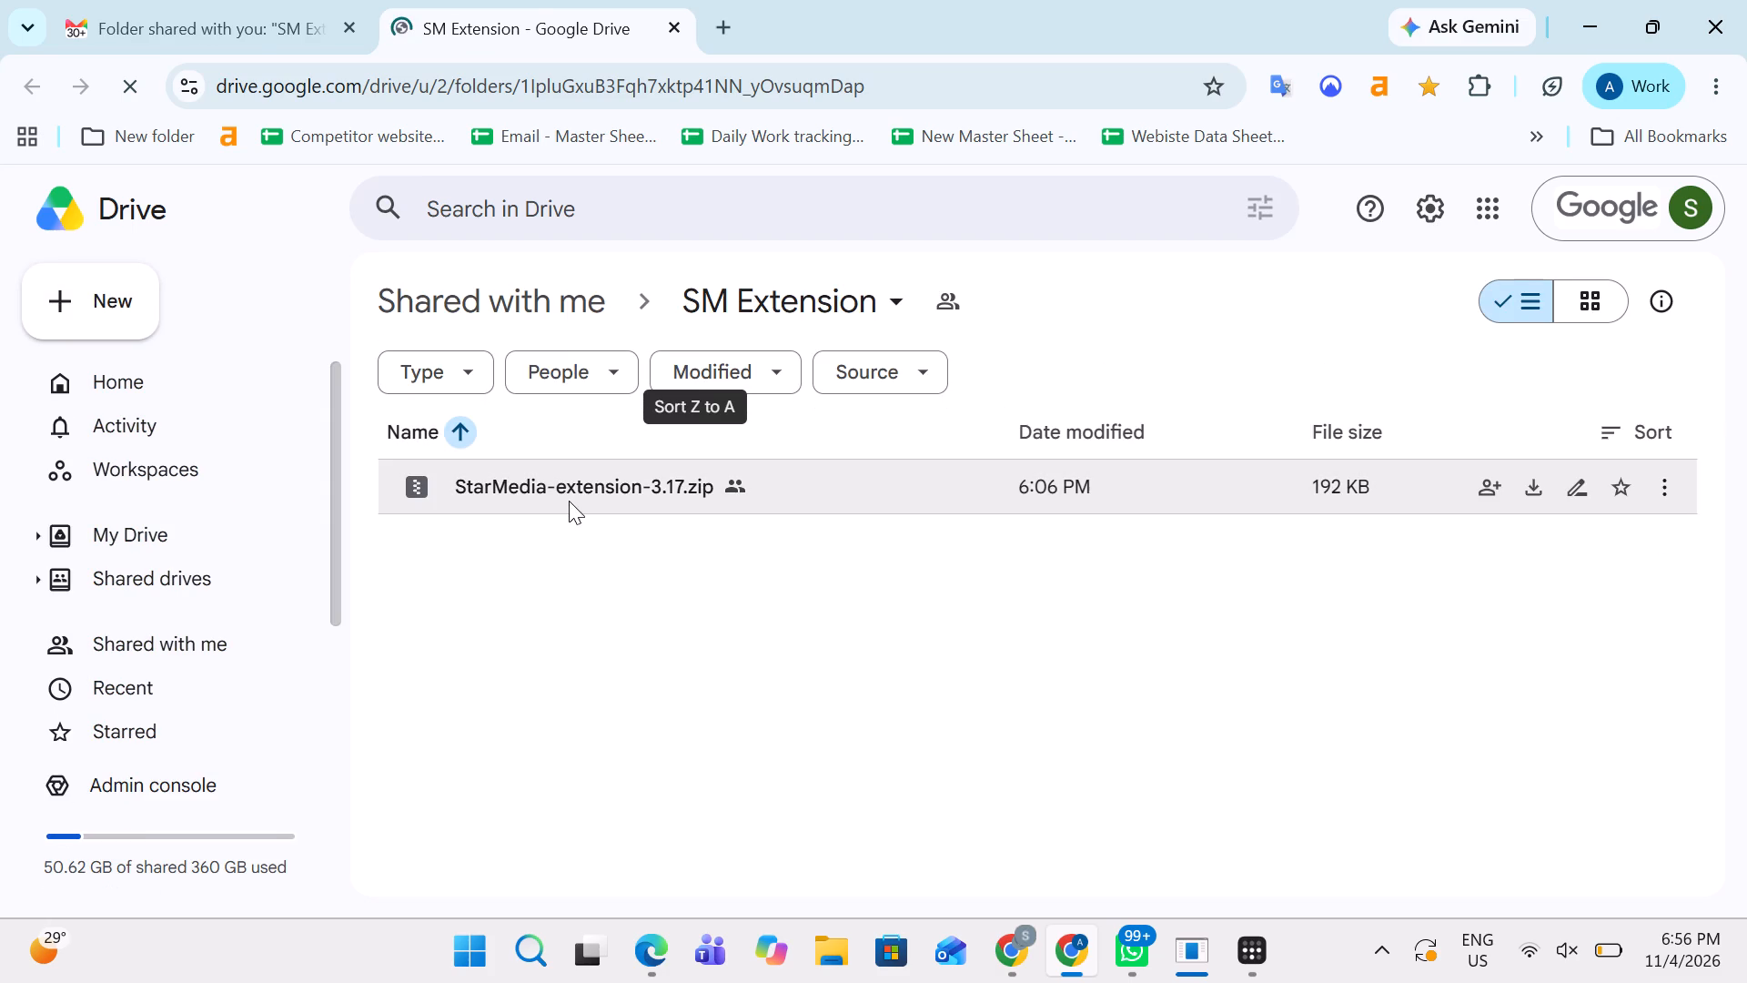
# Select StarMedia-extension-3.17.zip in the SM Extension folder and bring up its available file actions.
pyautogui.rightClick(581, 478)
pyautogui.click(585, 507)
pyautogui.click(581, 481)
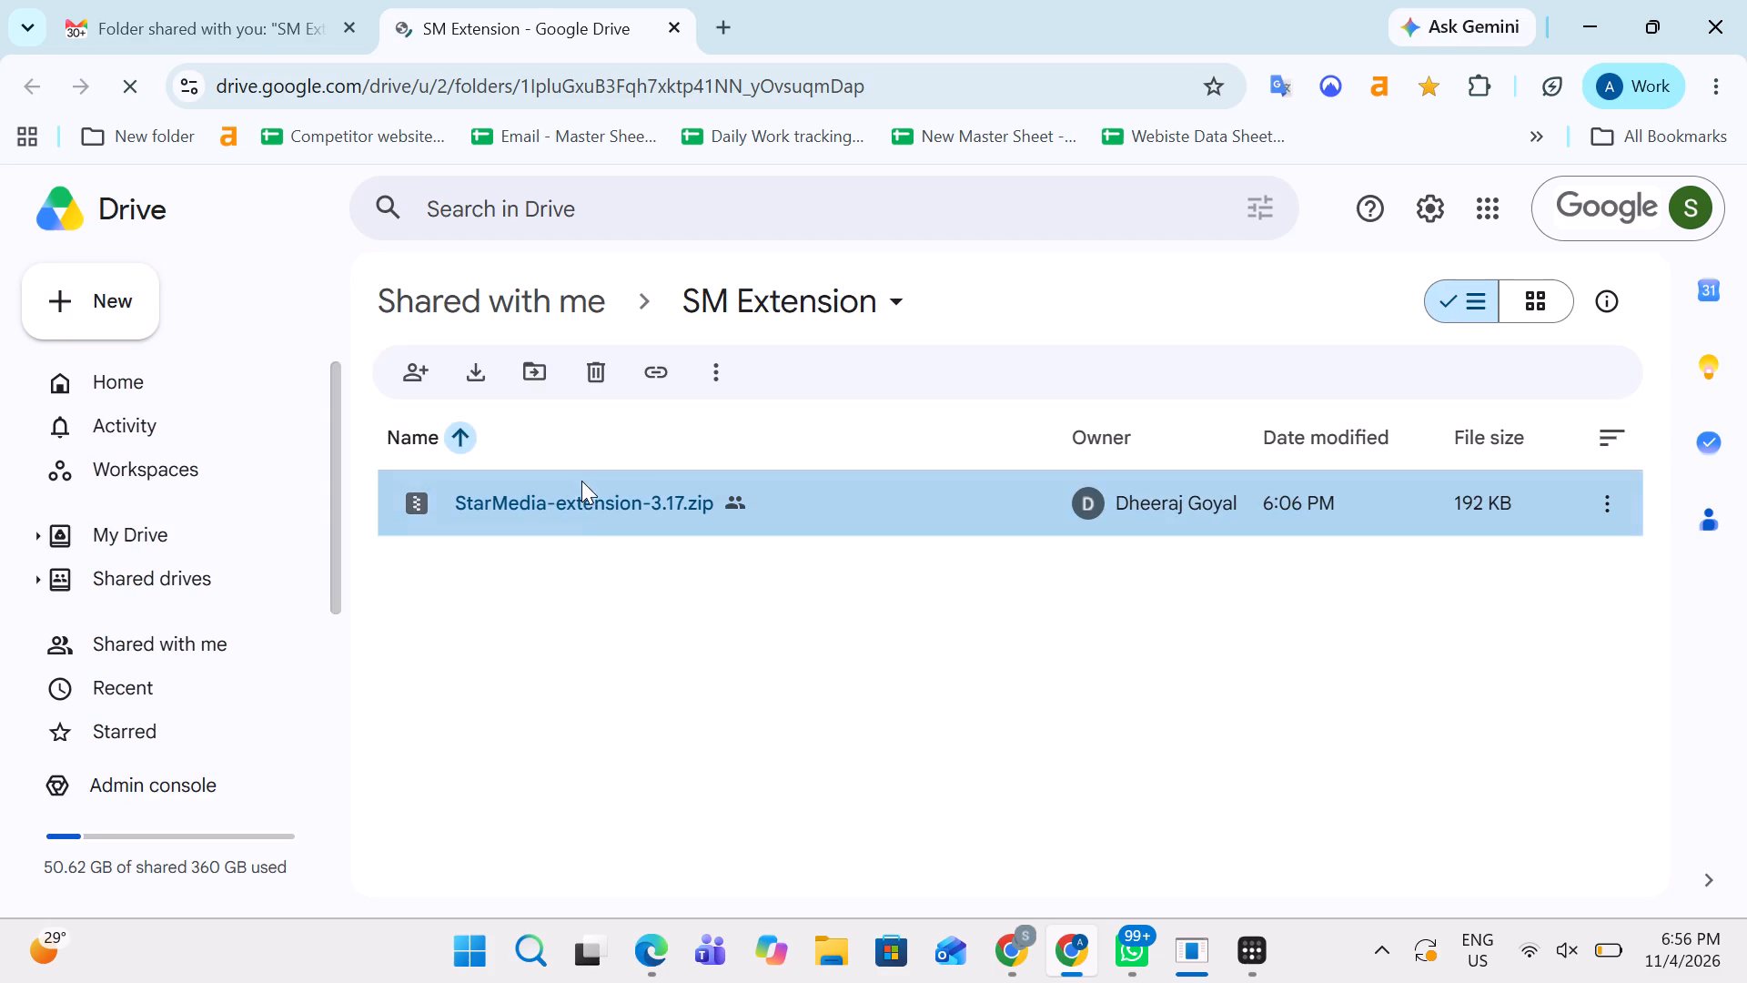
pyautogui.click(583, 505)
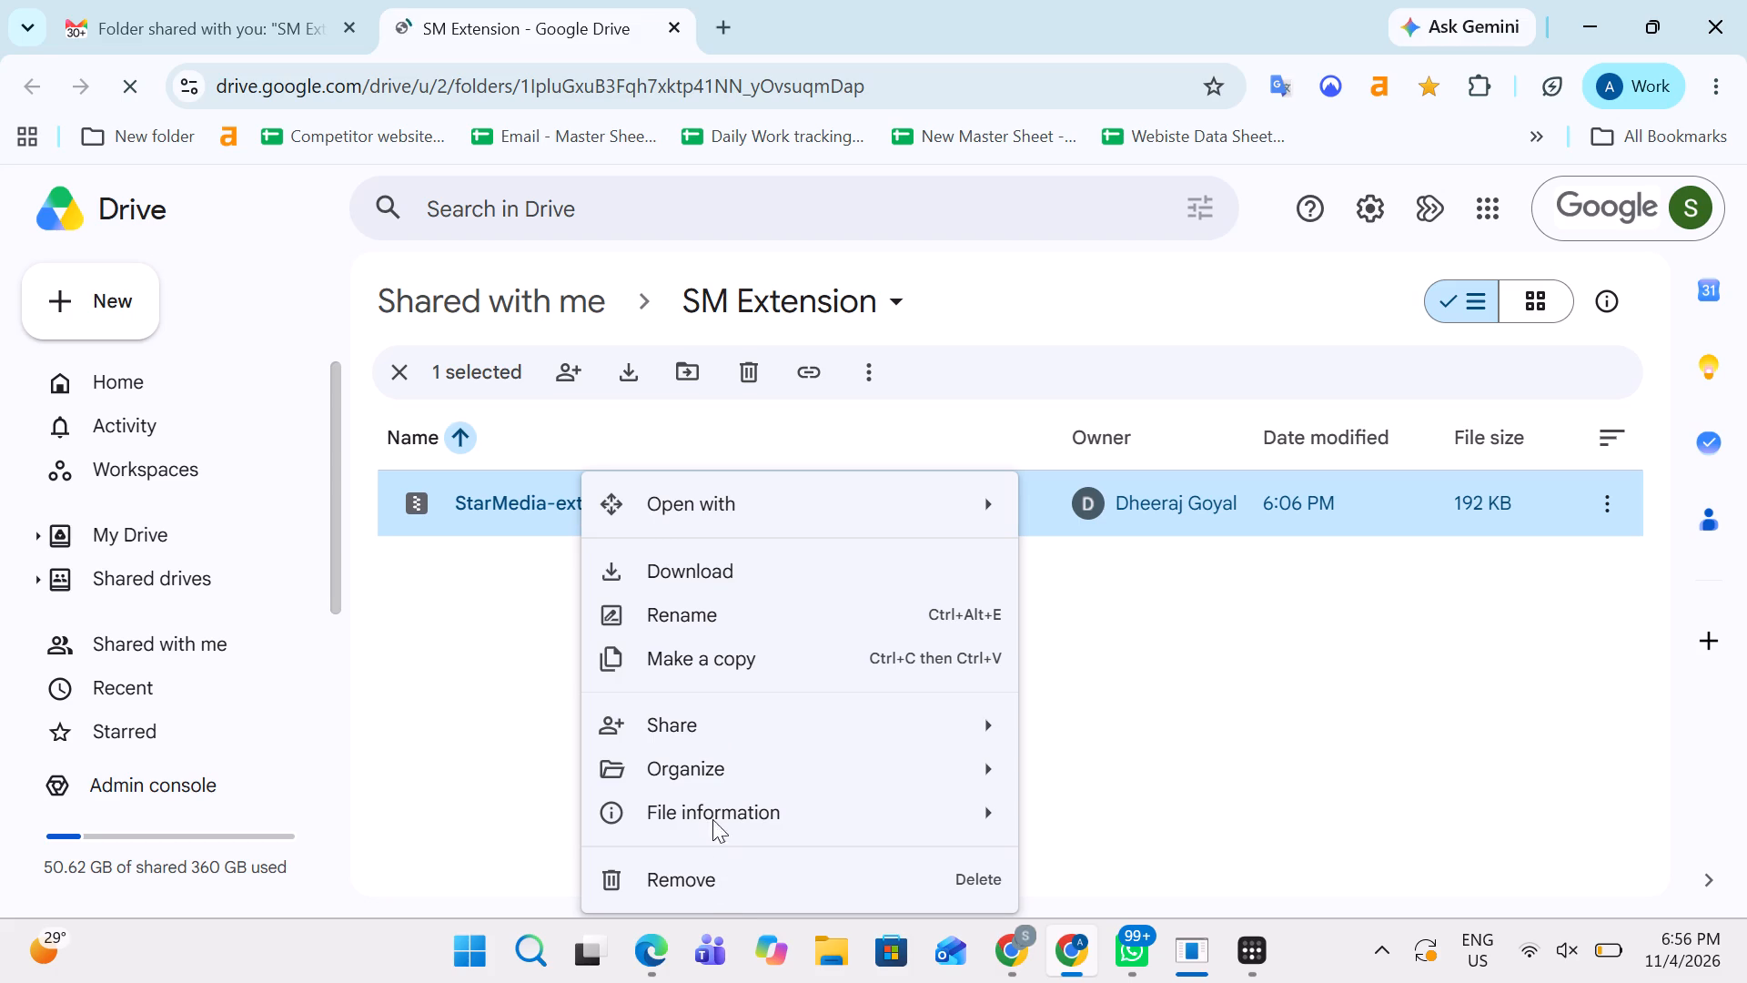
# Download StarMedia-extension-3.17.zip from the shared SM Extension folder and show the downloaded file in its local folder.
pyautogui.click(703, 574)
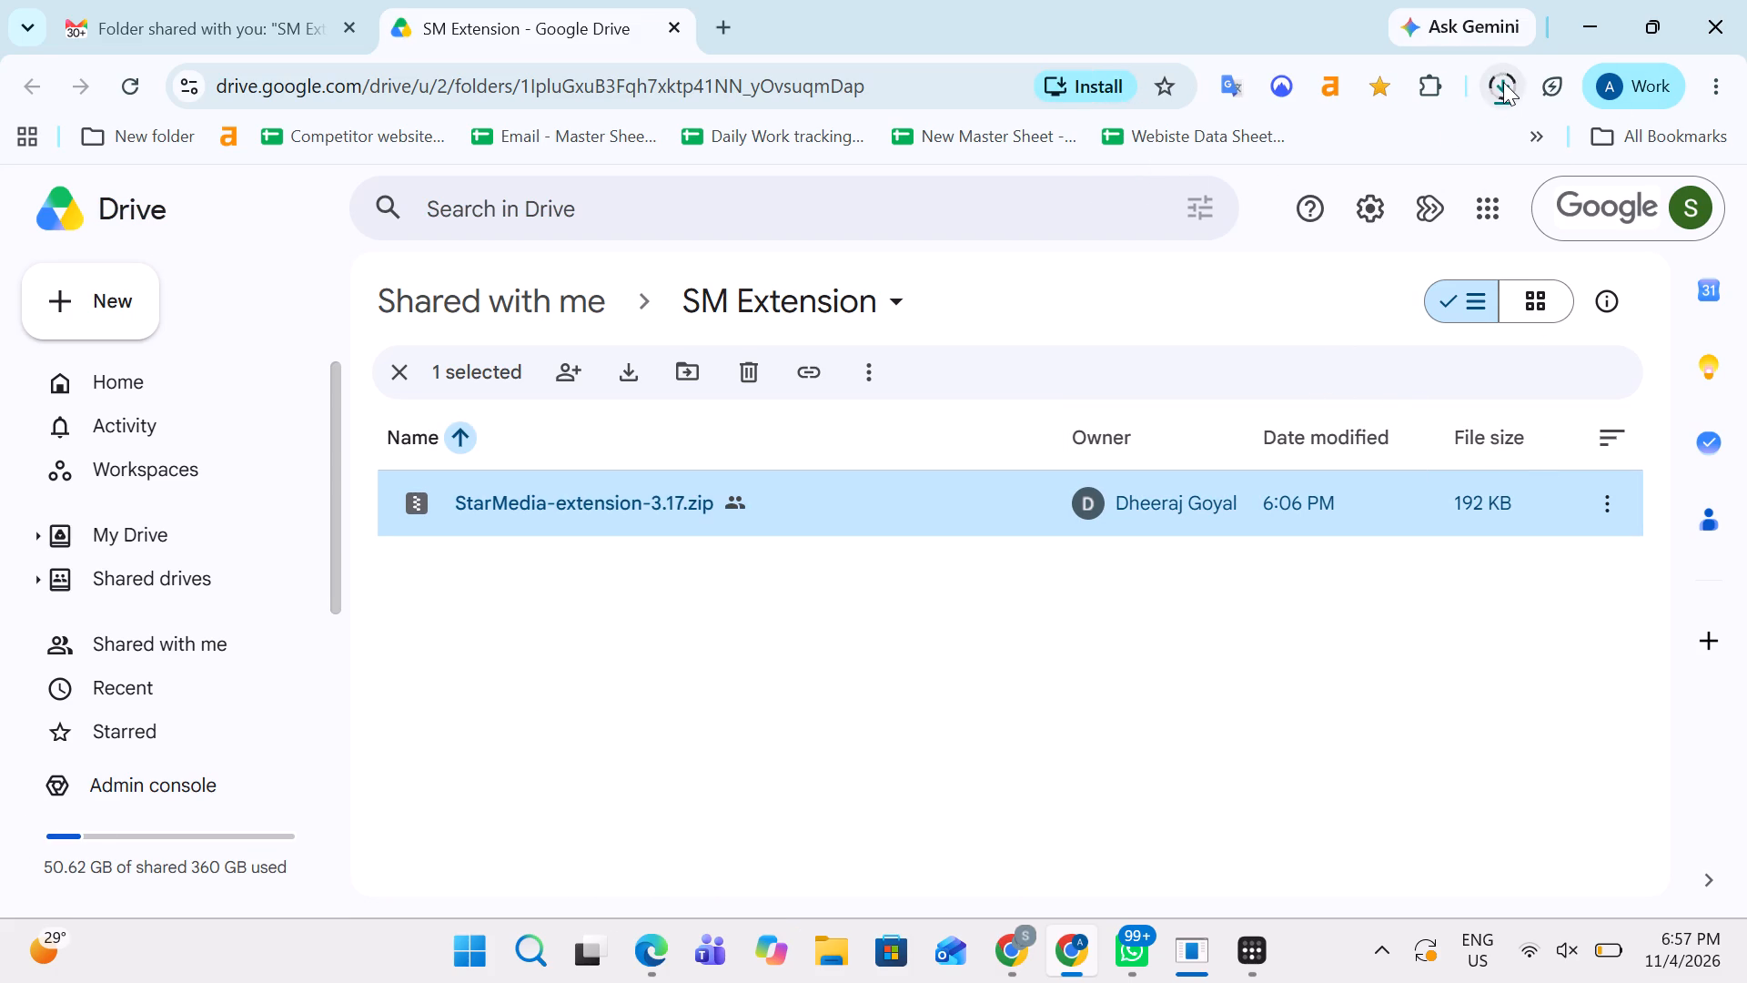
pyautogui.click(1503, 82)
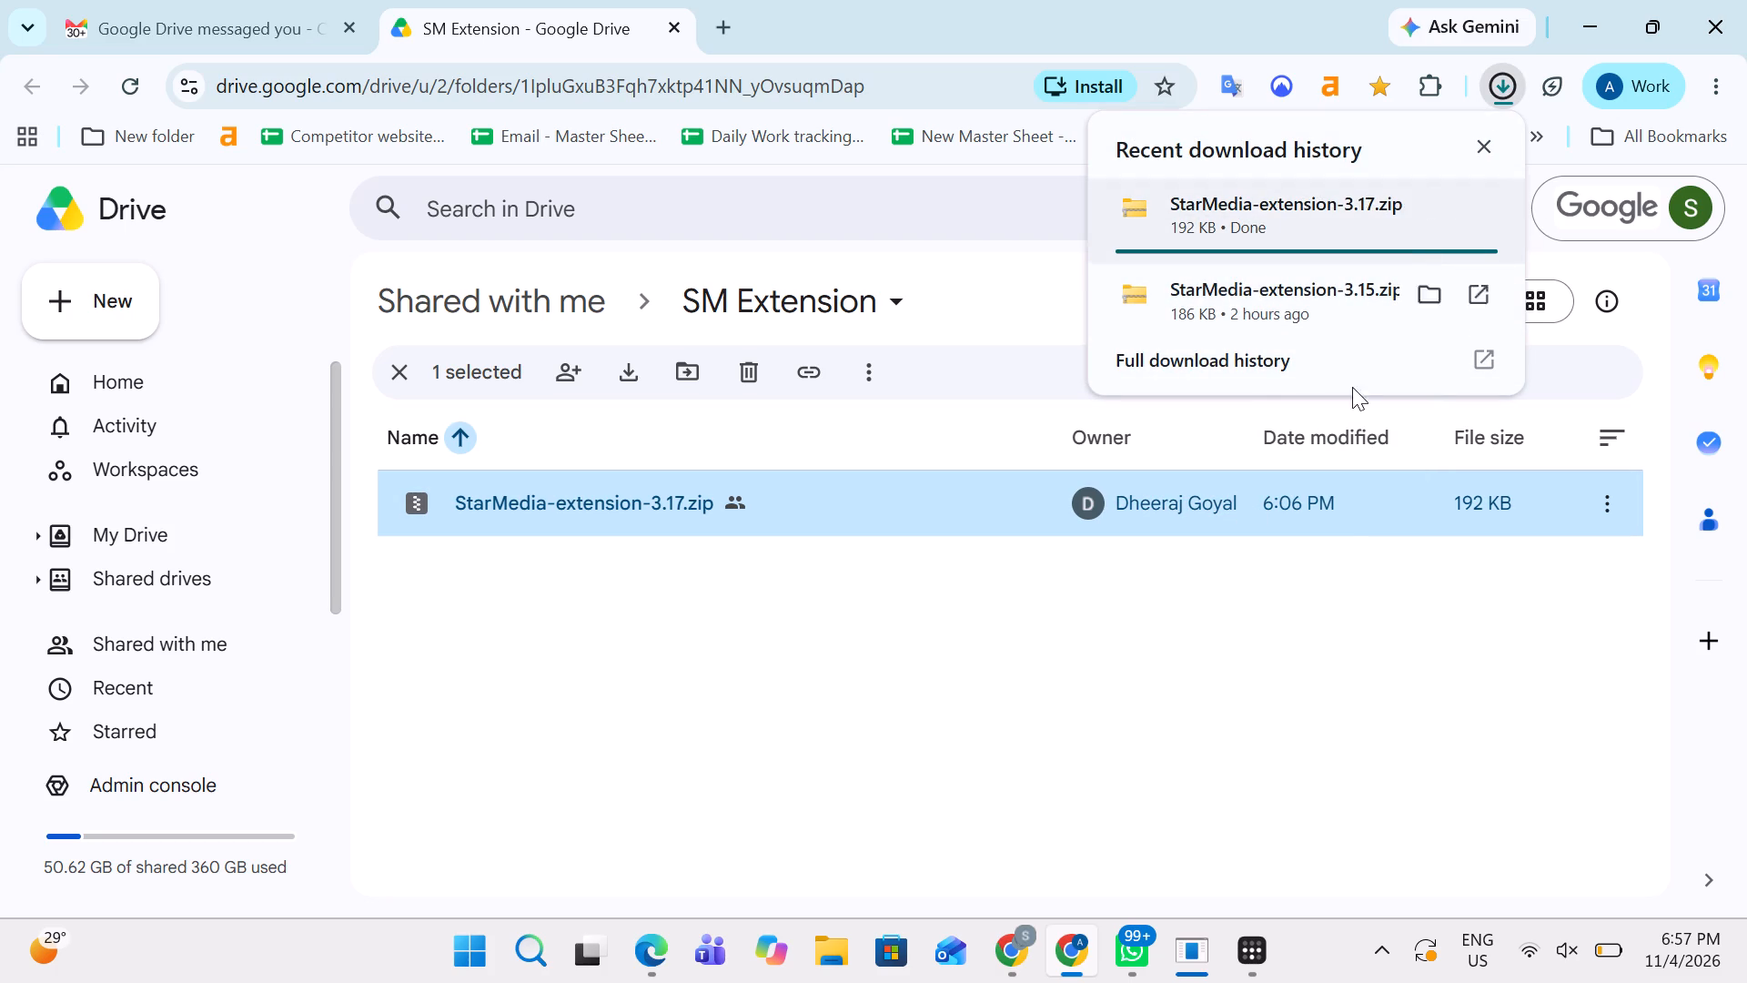
pyautogui.click(1205, 699)
pyautogui.click(1499, 95)
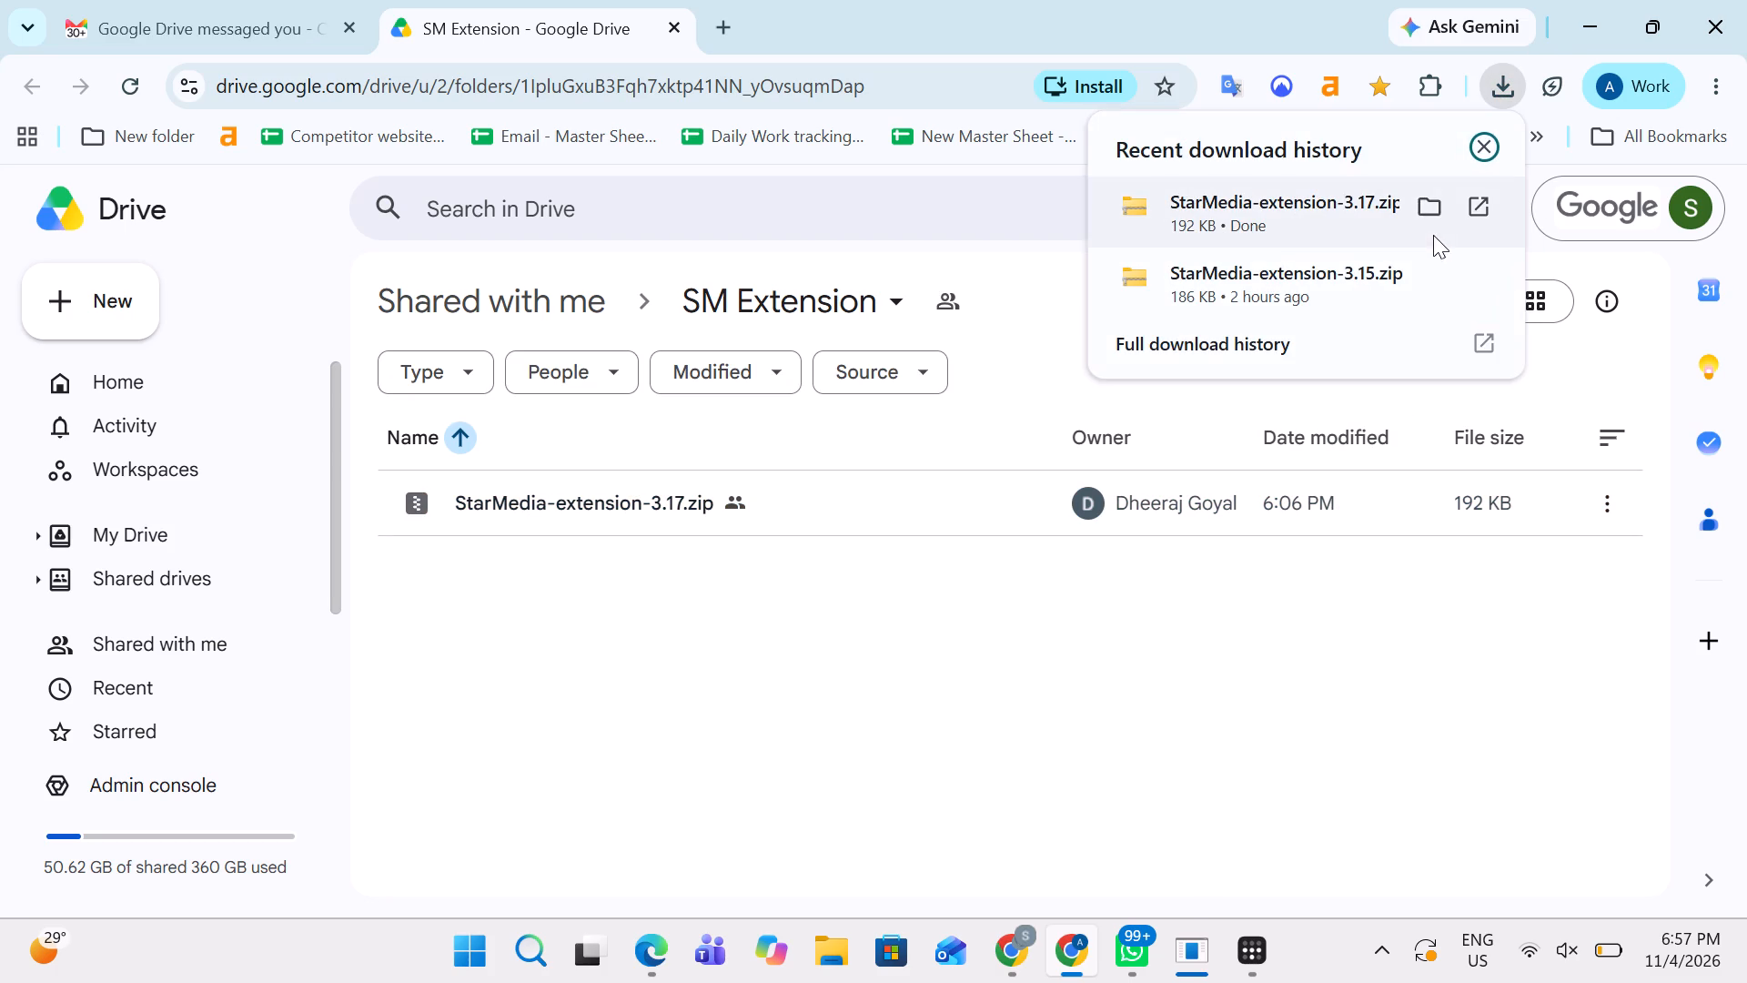
pyautogui.click(1427, 204)
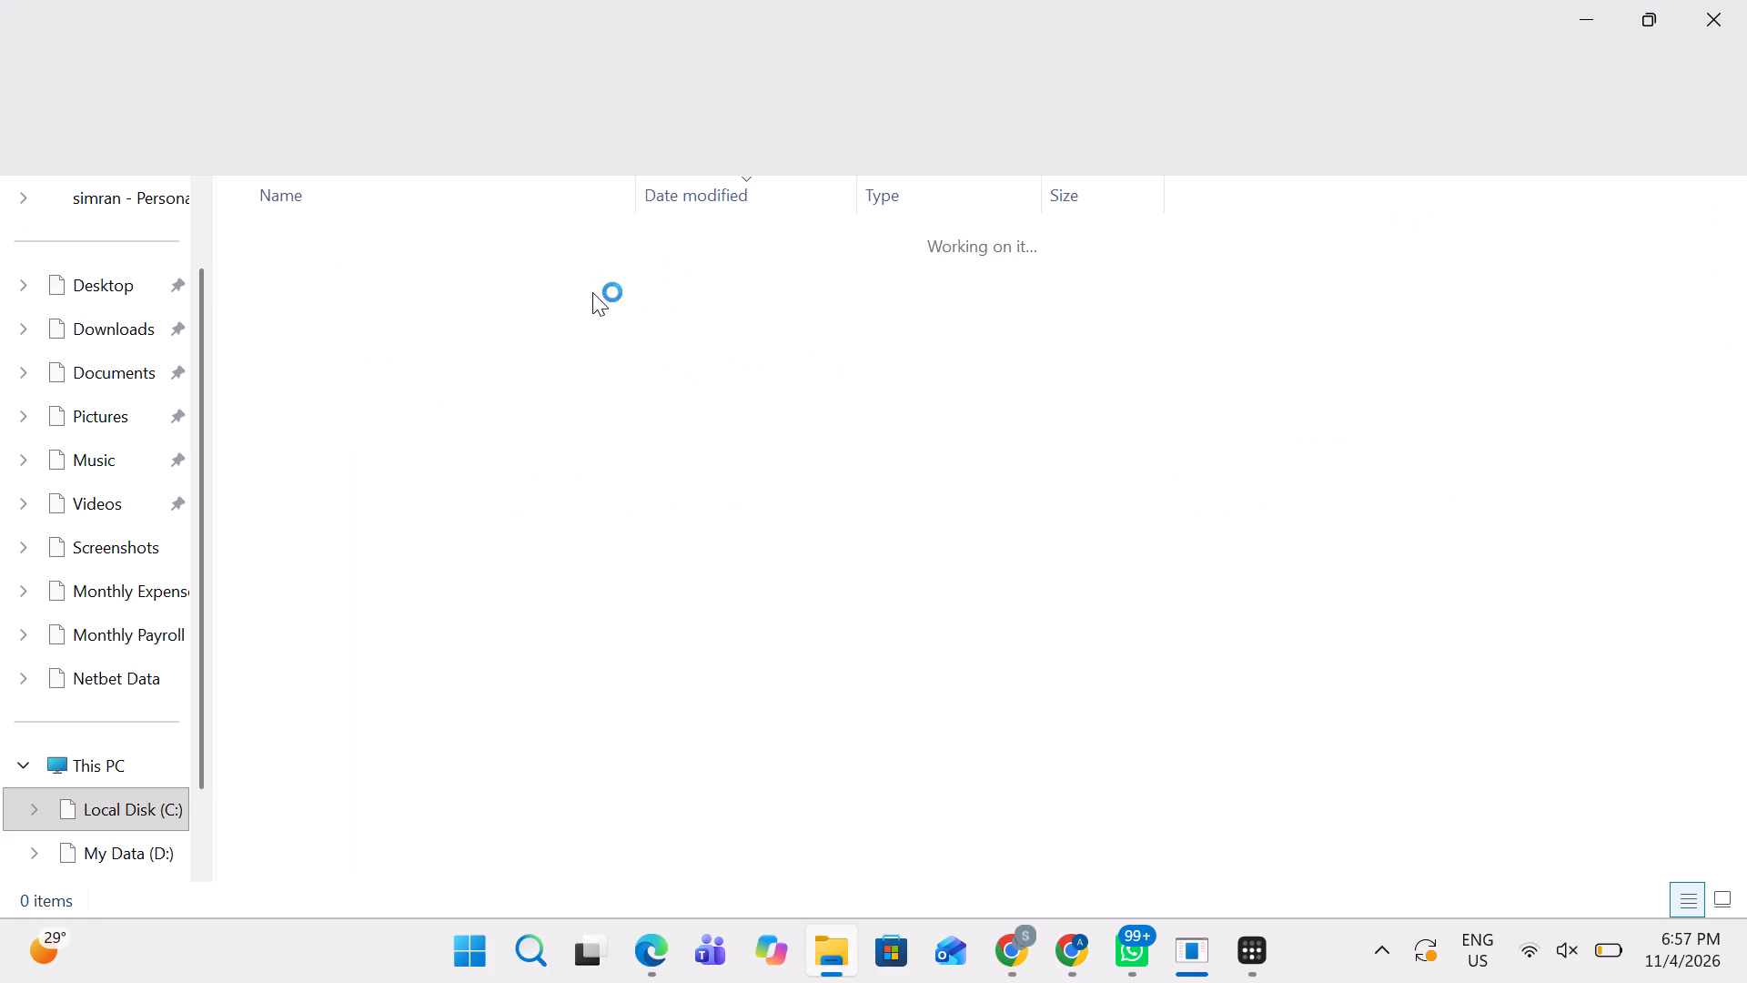
# Move the StarMedia-extension-3.17 zip from Downloads into the SM Extension folder on My Data (D:).
pyautogui.hotkey('ctrl', 'x')
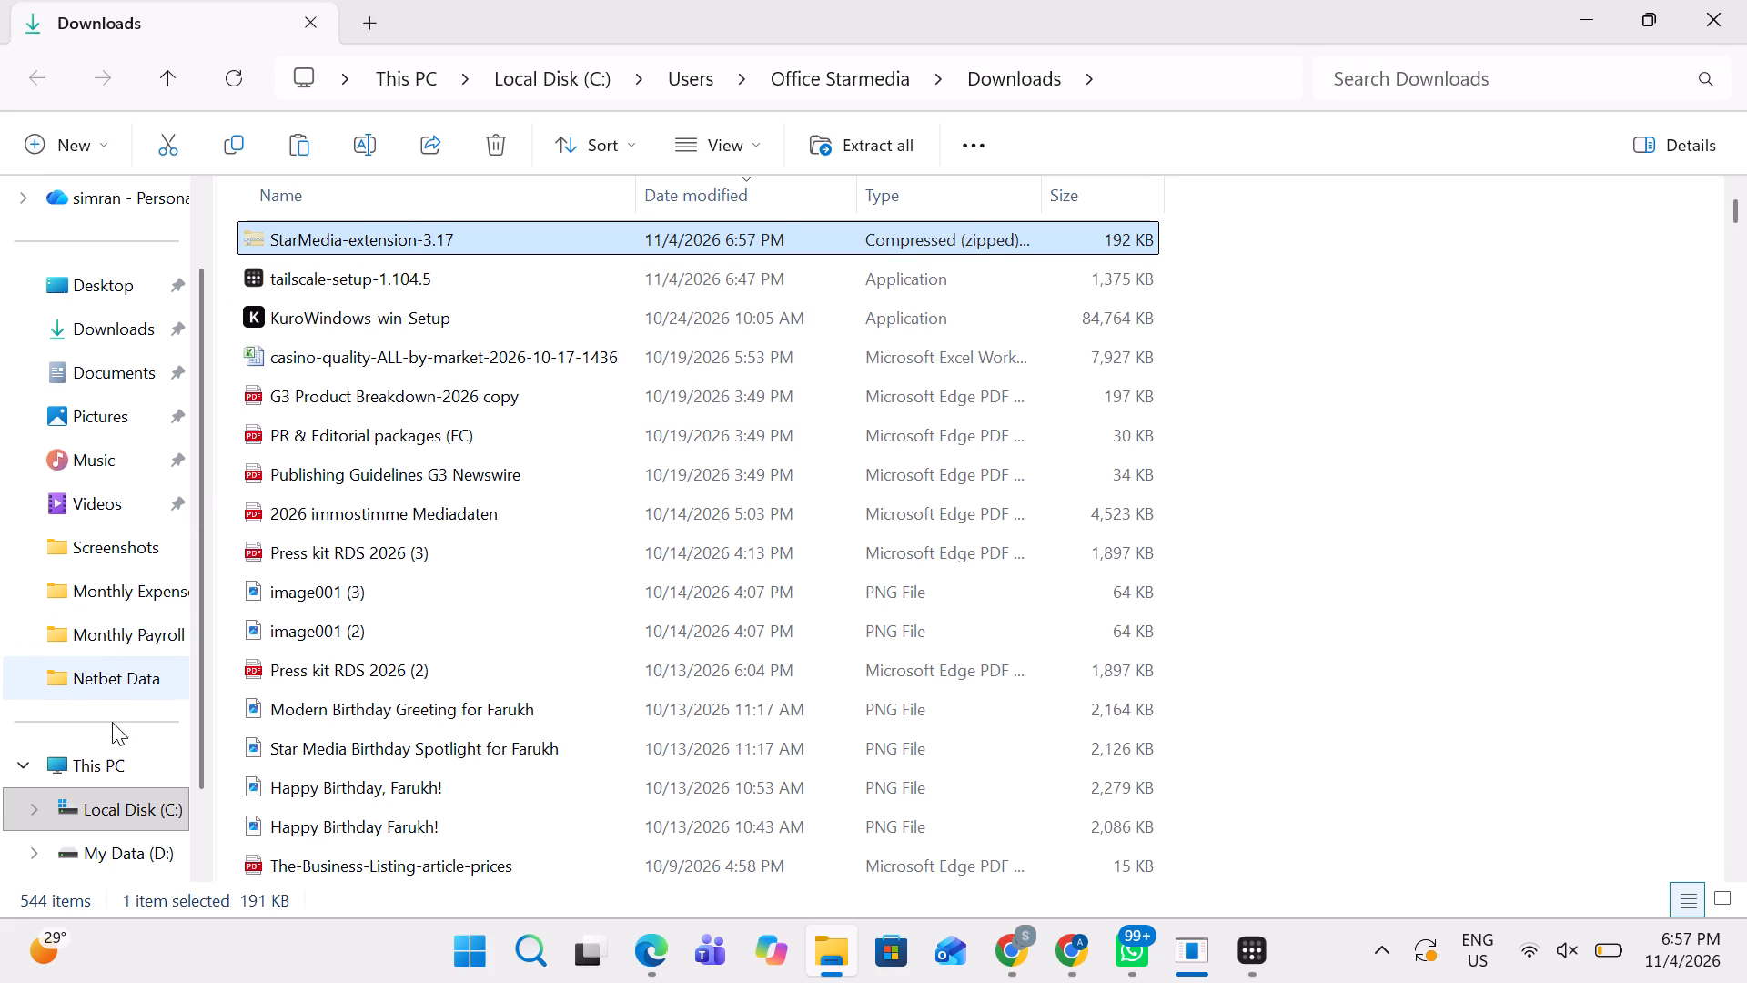
pyautogui.click(108, 765)
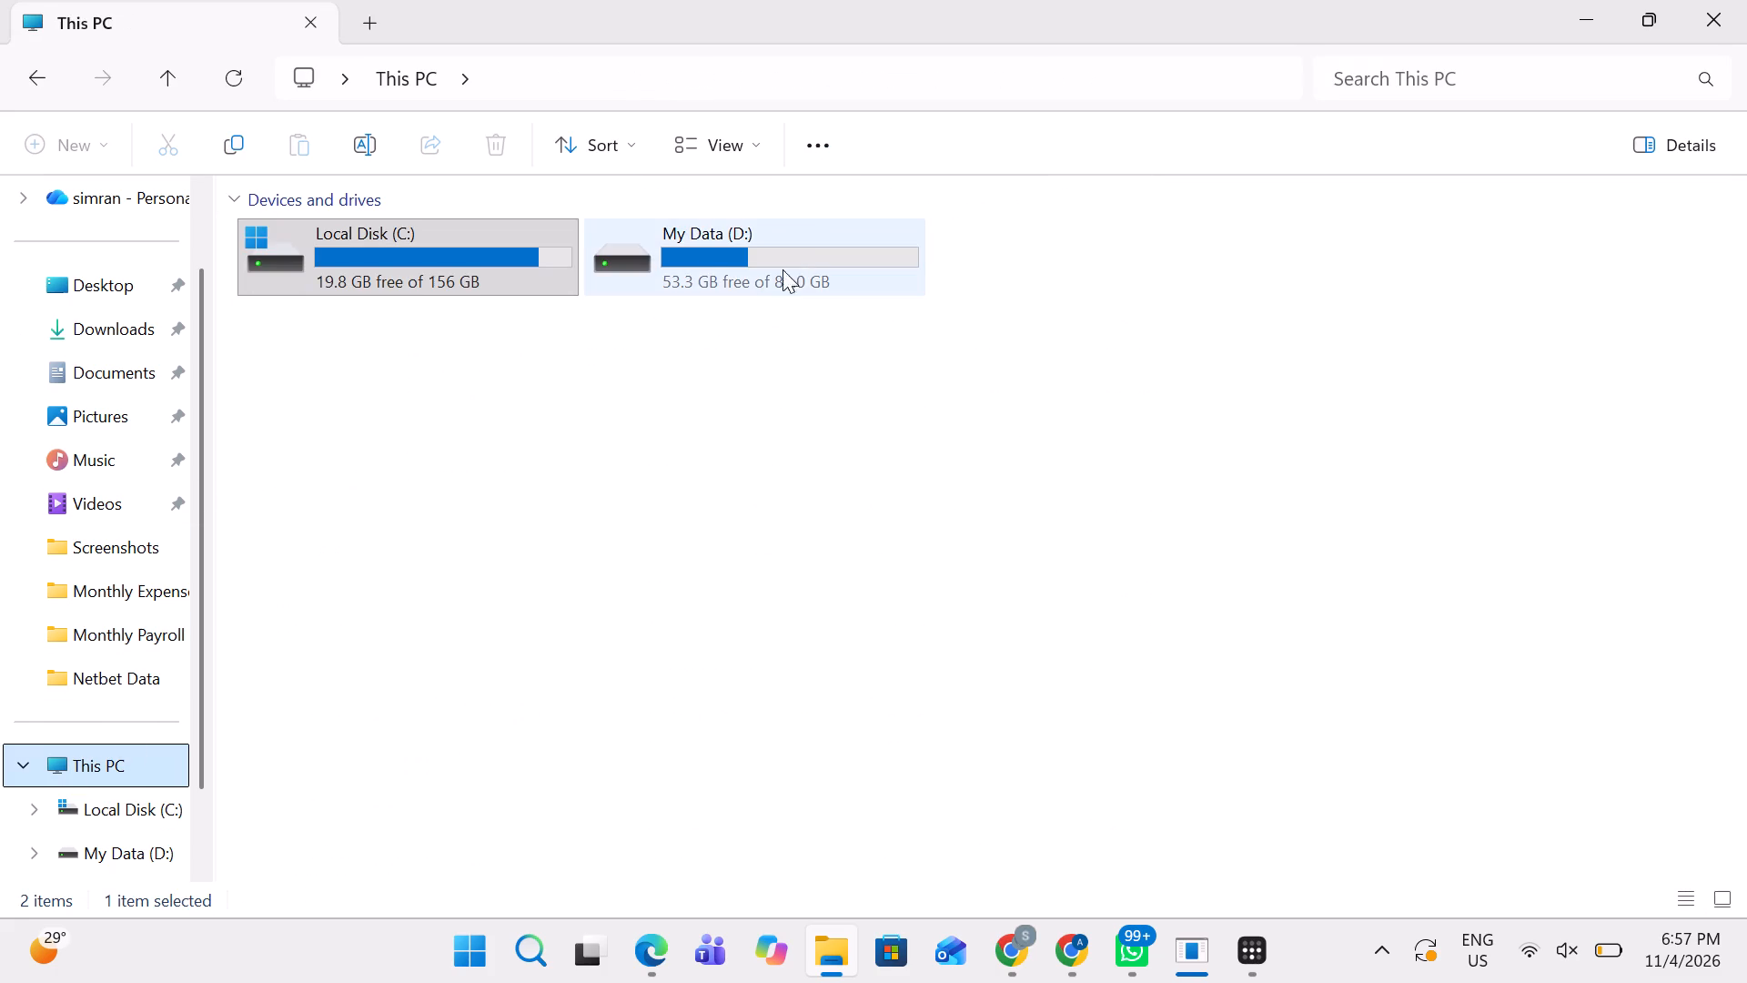
pyautogui.doubleClick(801, 250)
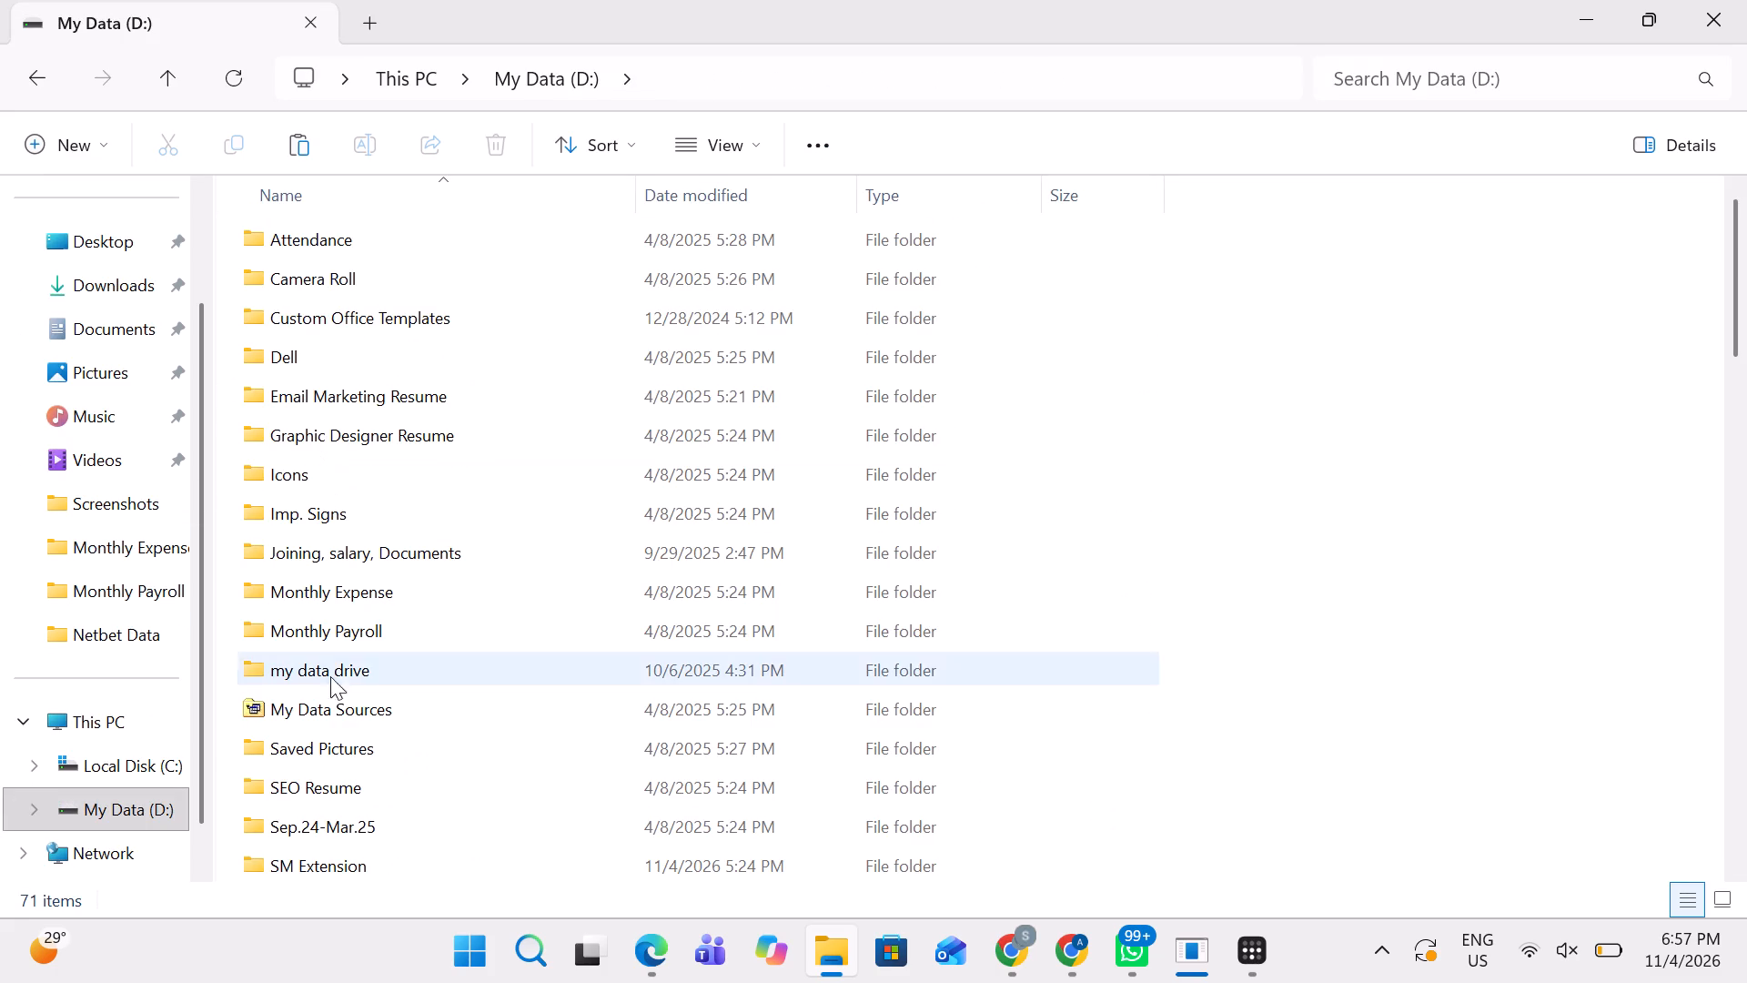
pyautogui.doubleClick(344, 856)
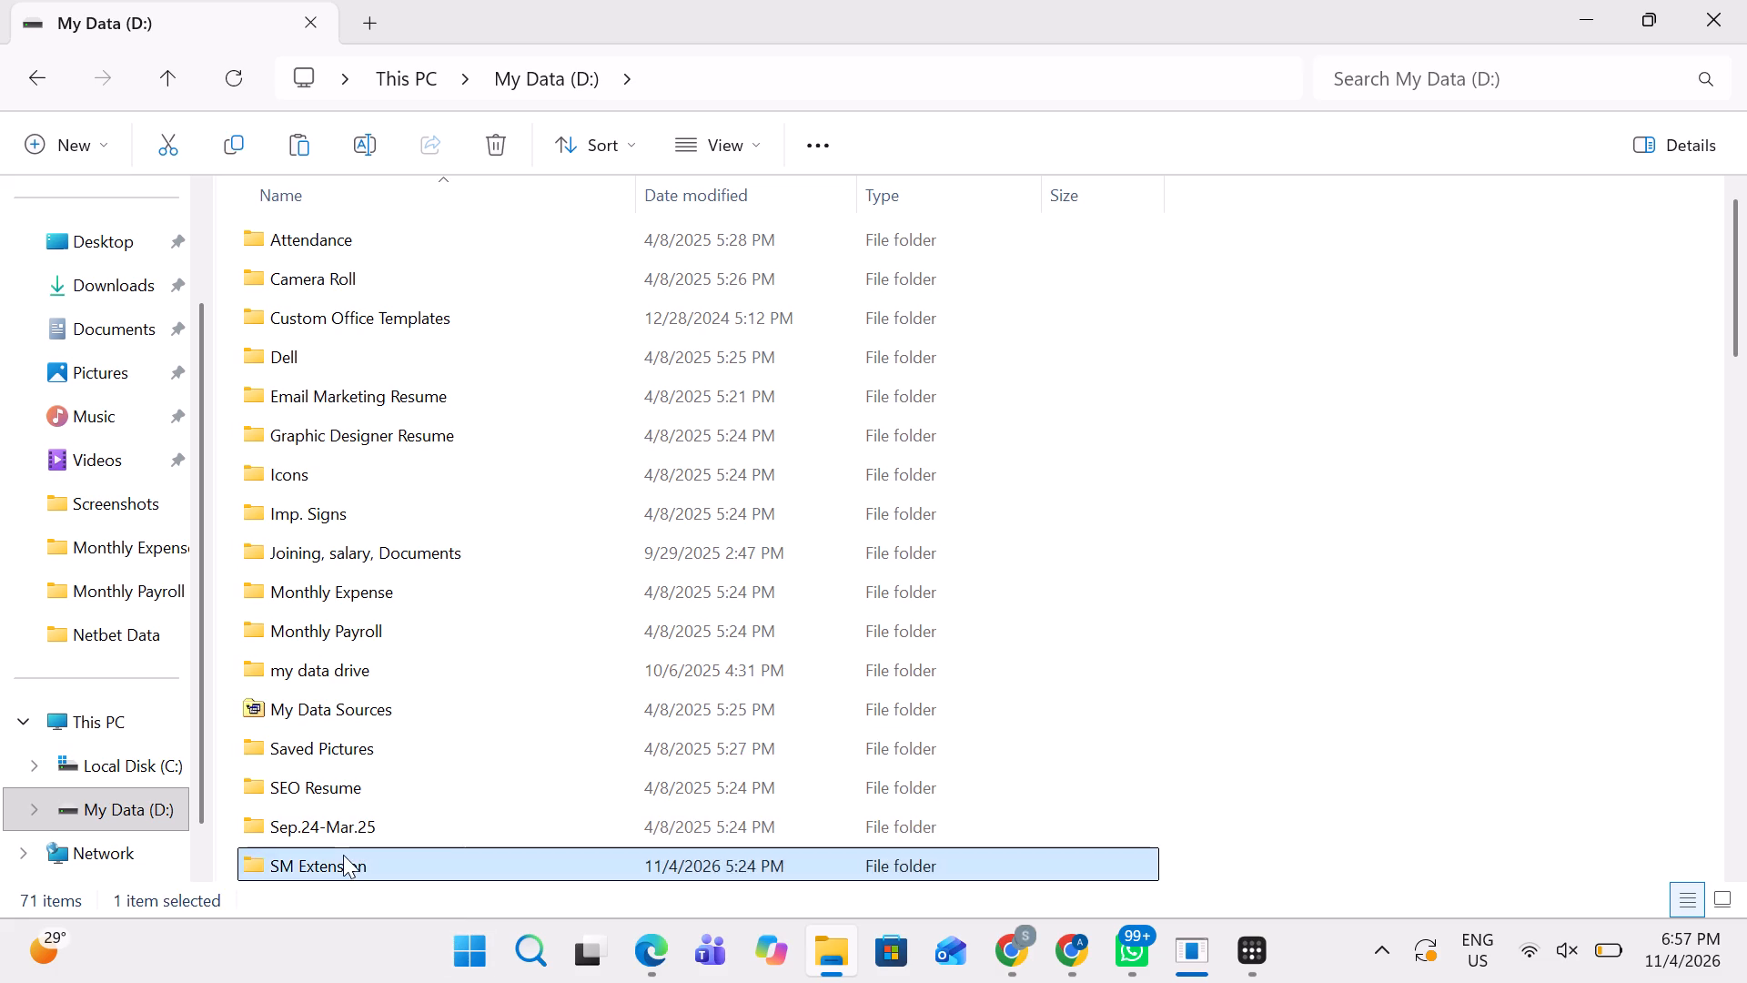
pyautogui.click(389, 376)
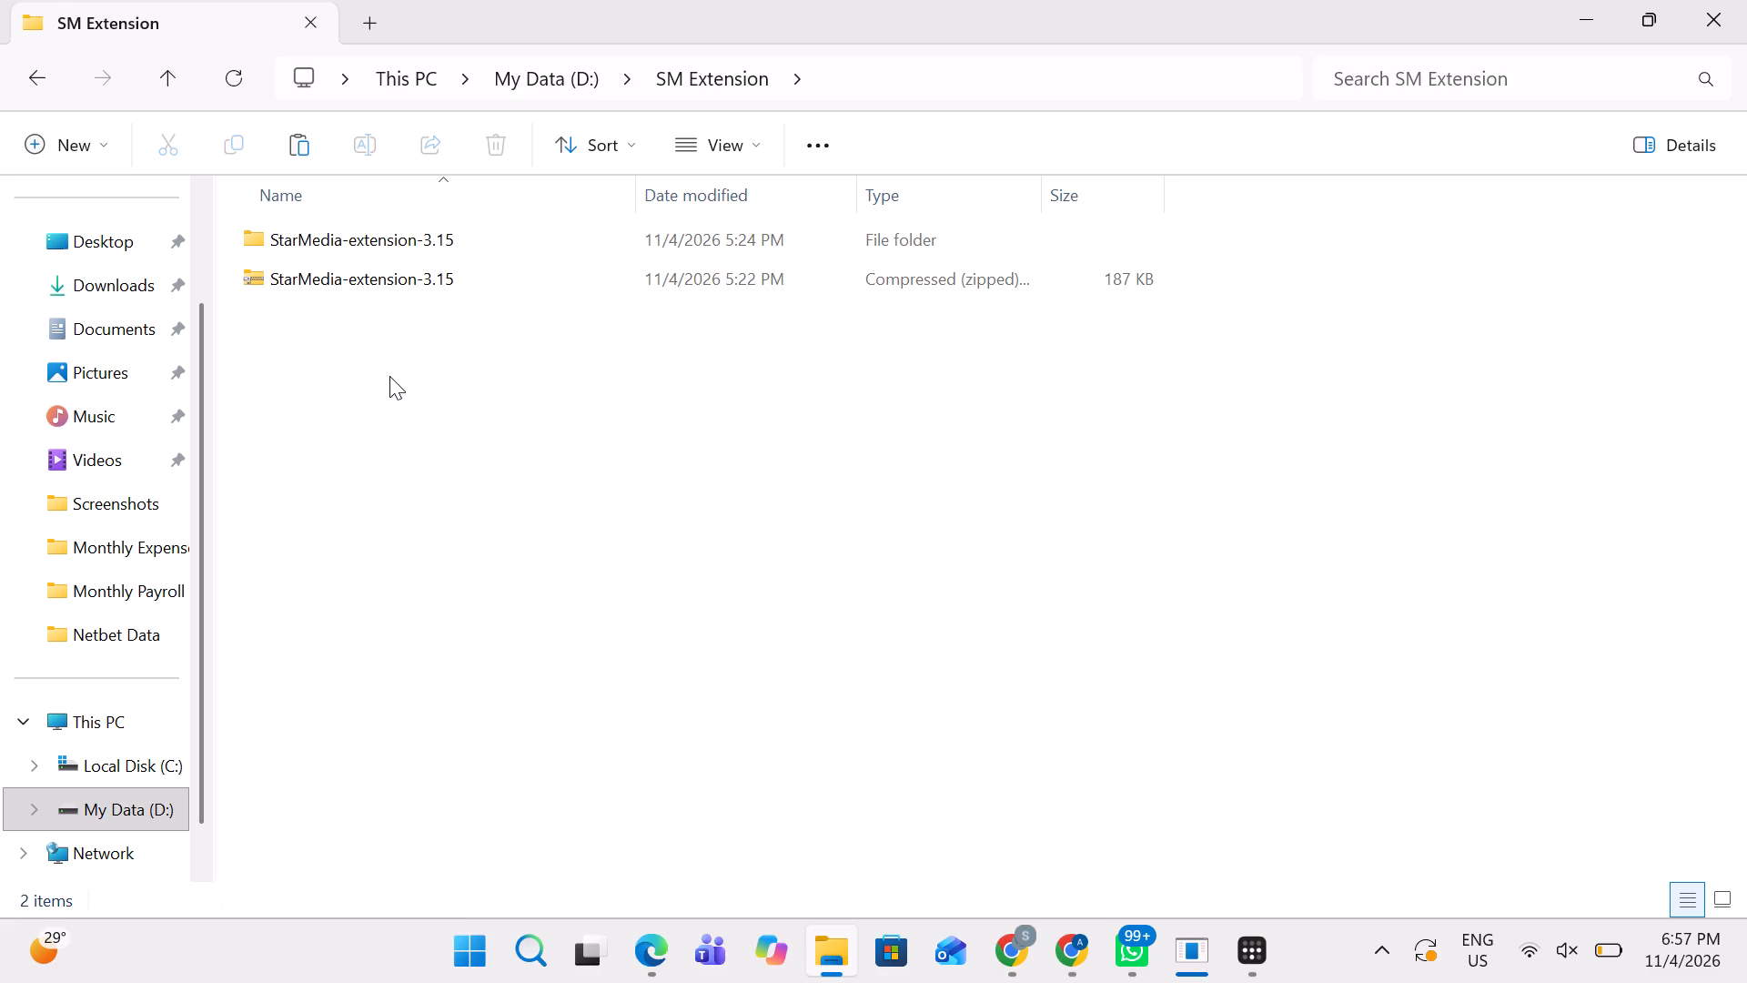
pyautogui.hotkey('ctrl', 'v')
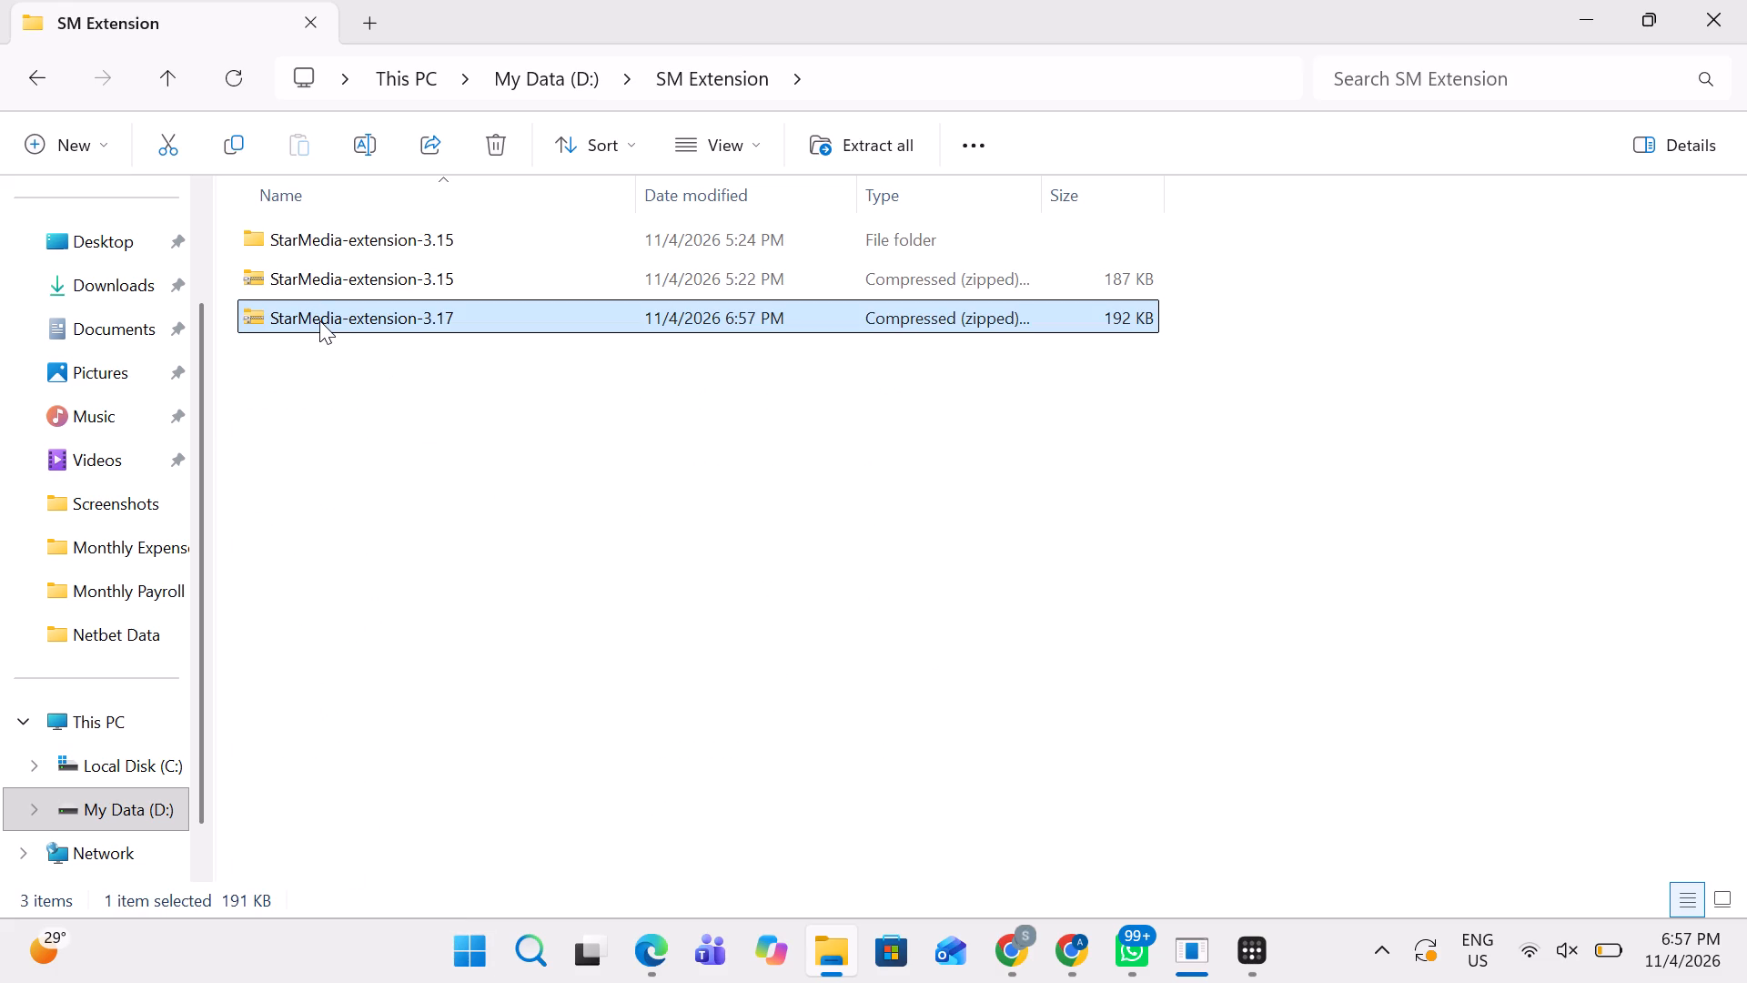
# Extract the StarMedia-extension-3.17 zip with WinRAR into a subfolder named StarMedia-extension-3.17.
pyautogui.rightClick(319, 320)
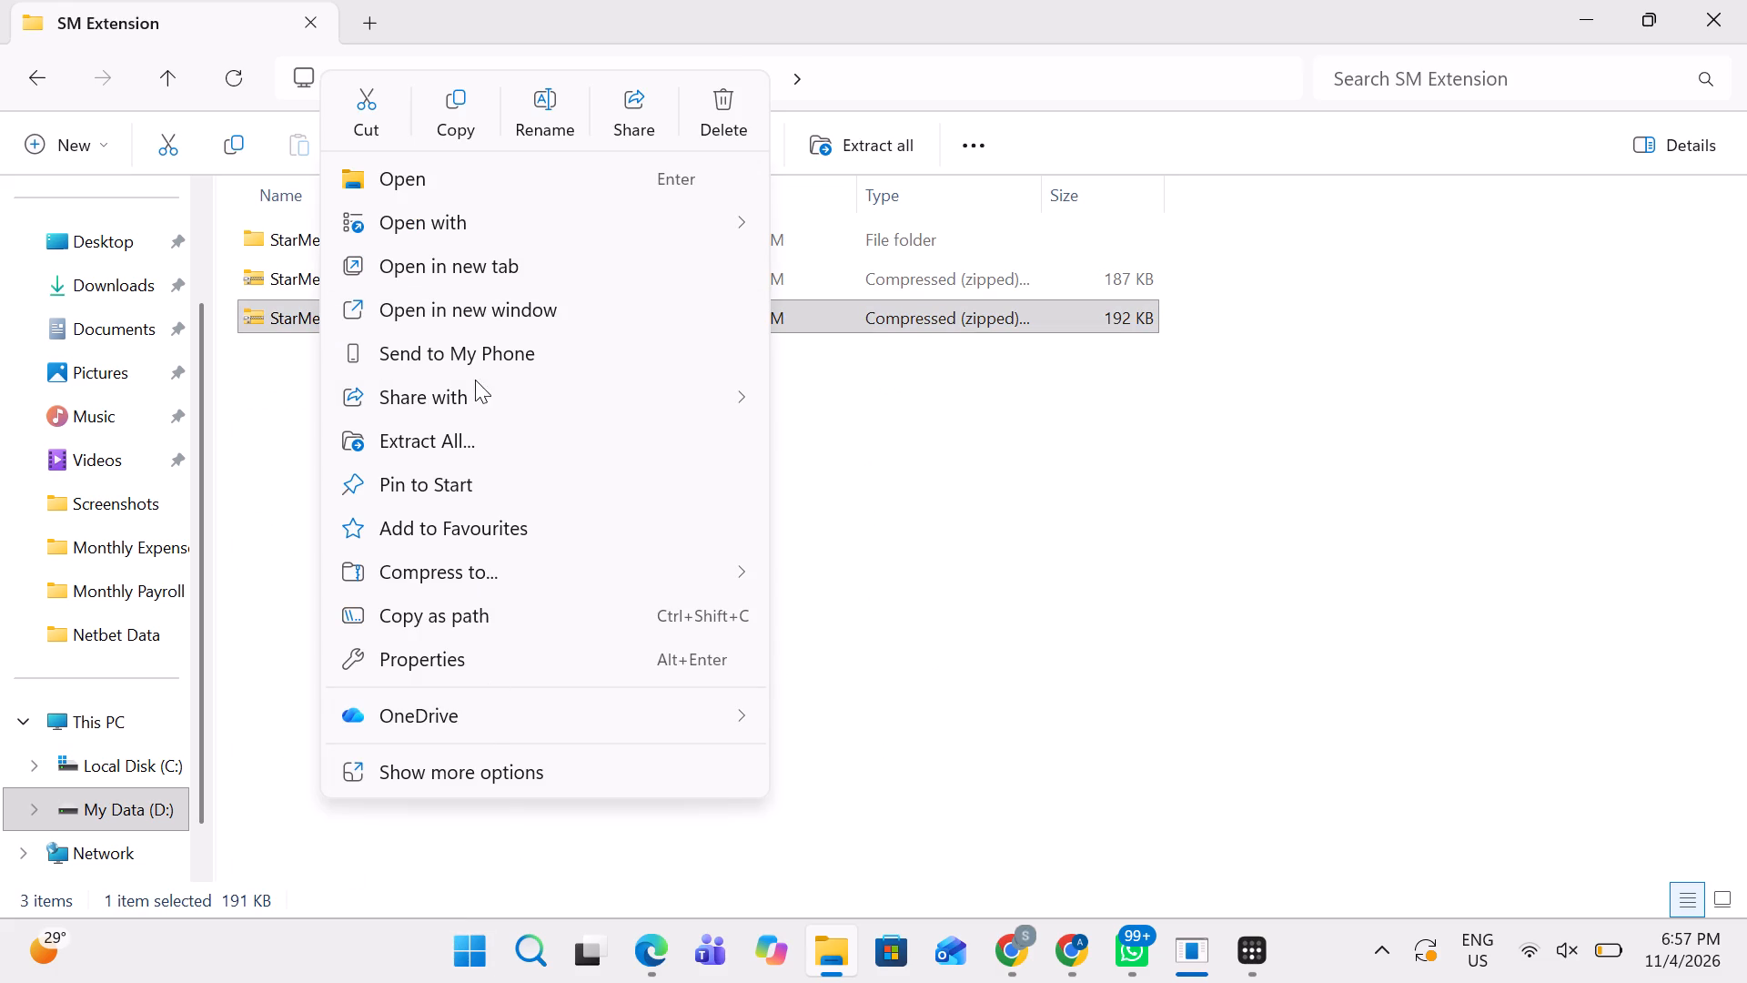
pyautogui.click(459, 768)
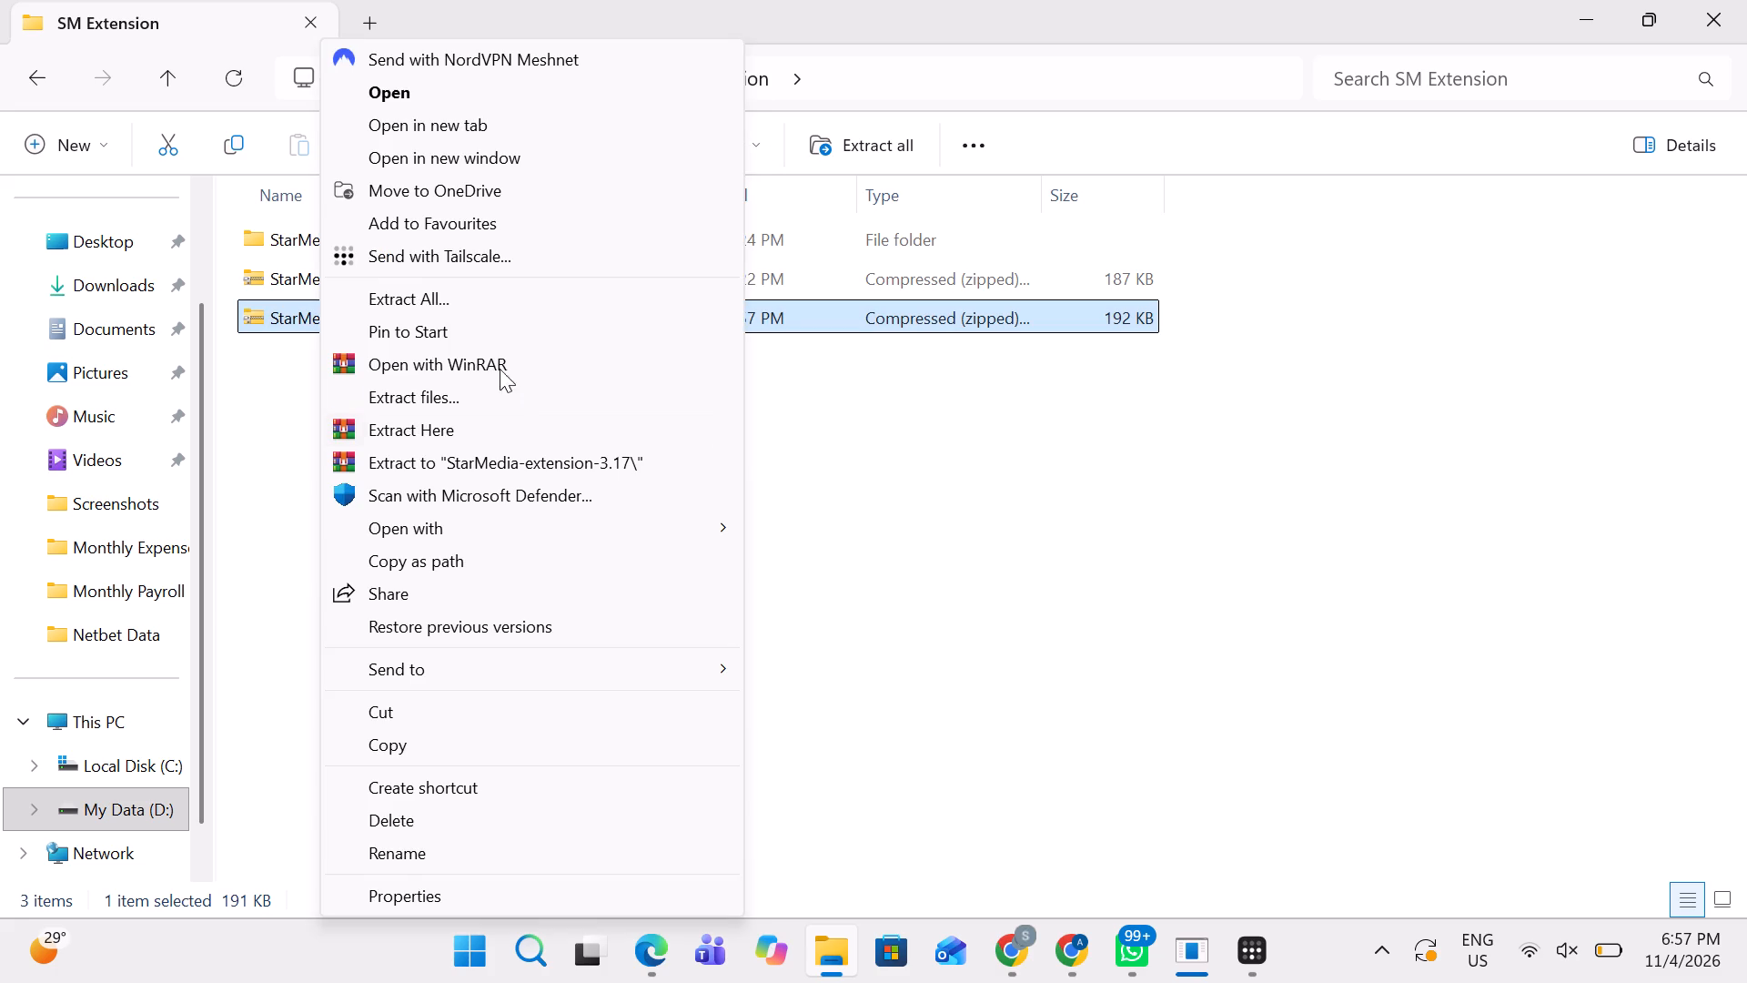
pyautogui.click(456, 457)
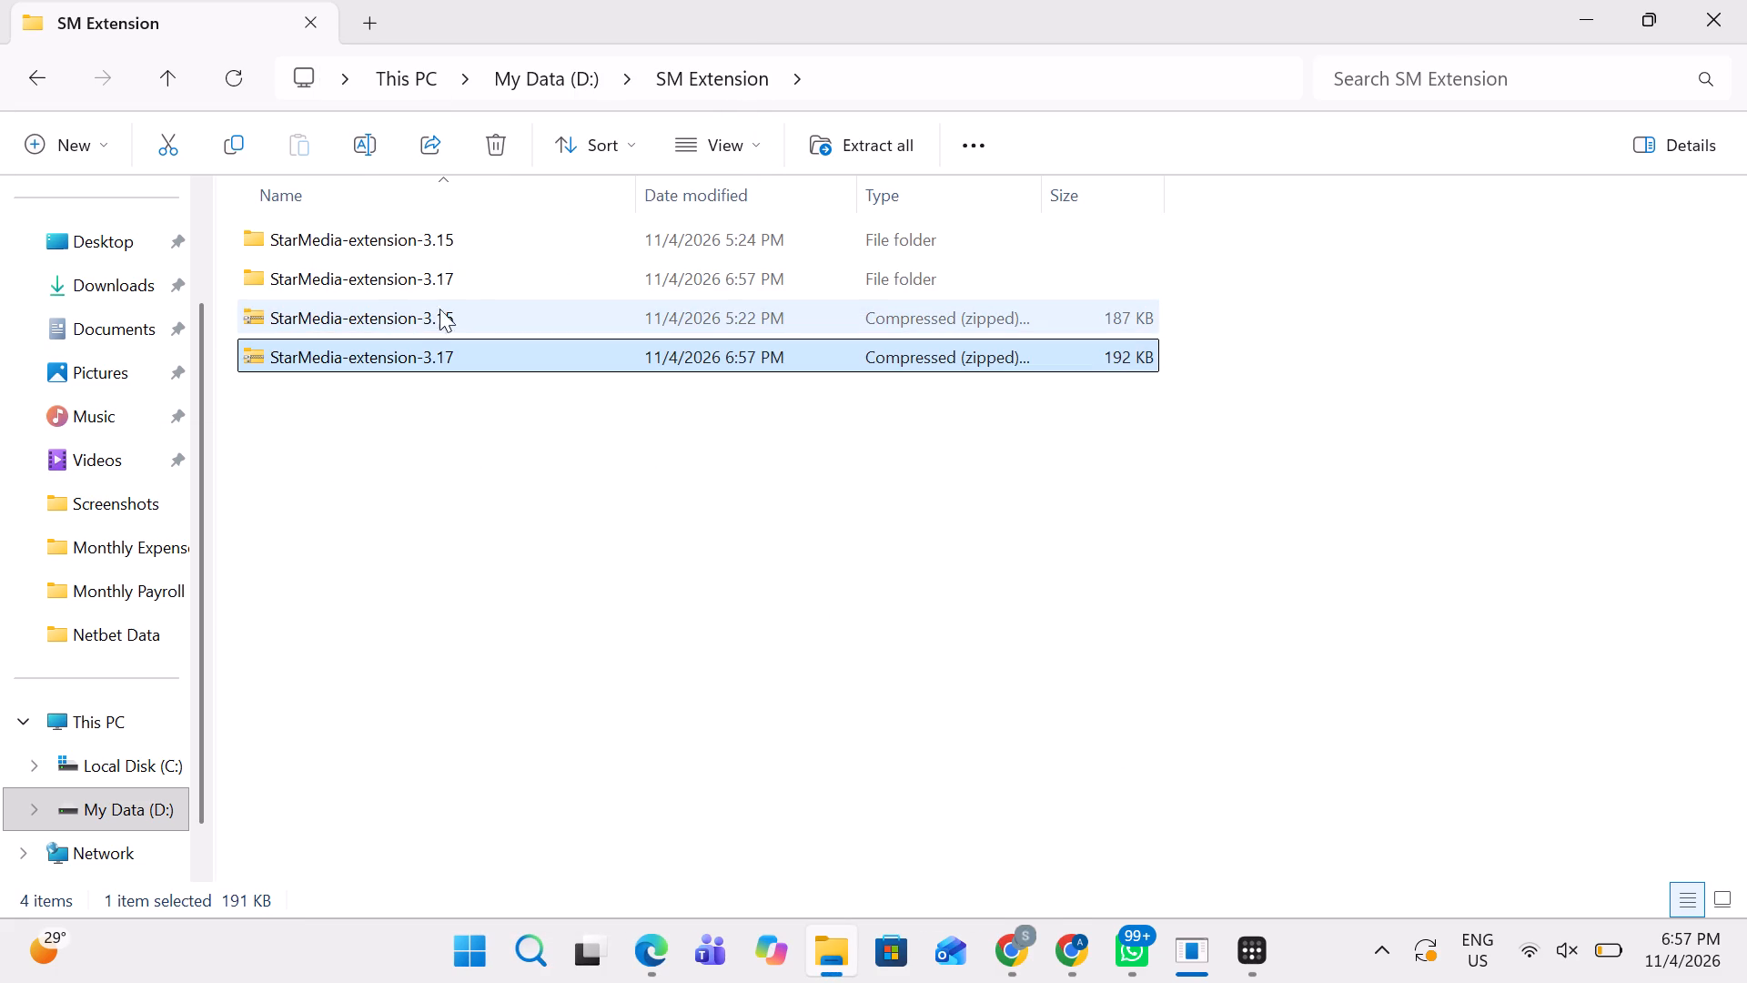
# Delete both the StarMedia-extension-3.15 folder and its zip from the SM Extension folder.
pyautogui.click(529, 248)
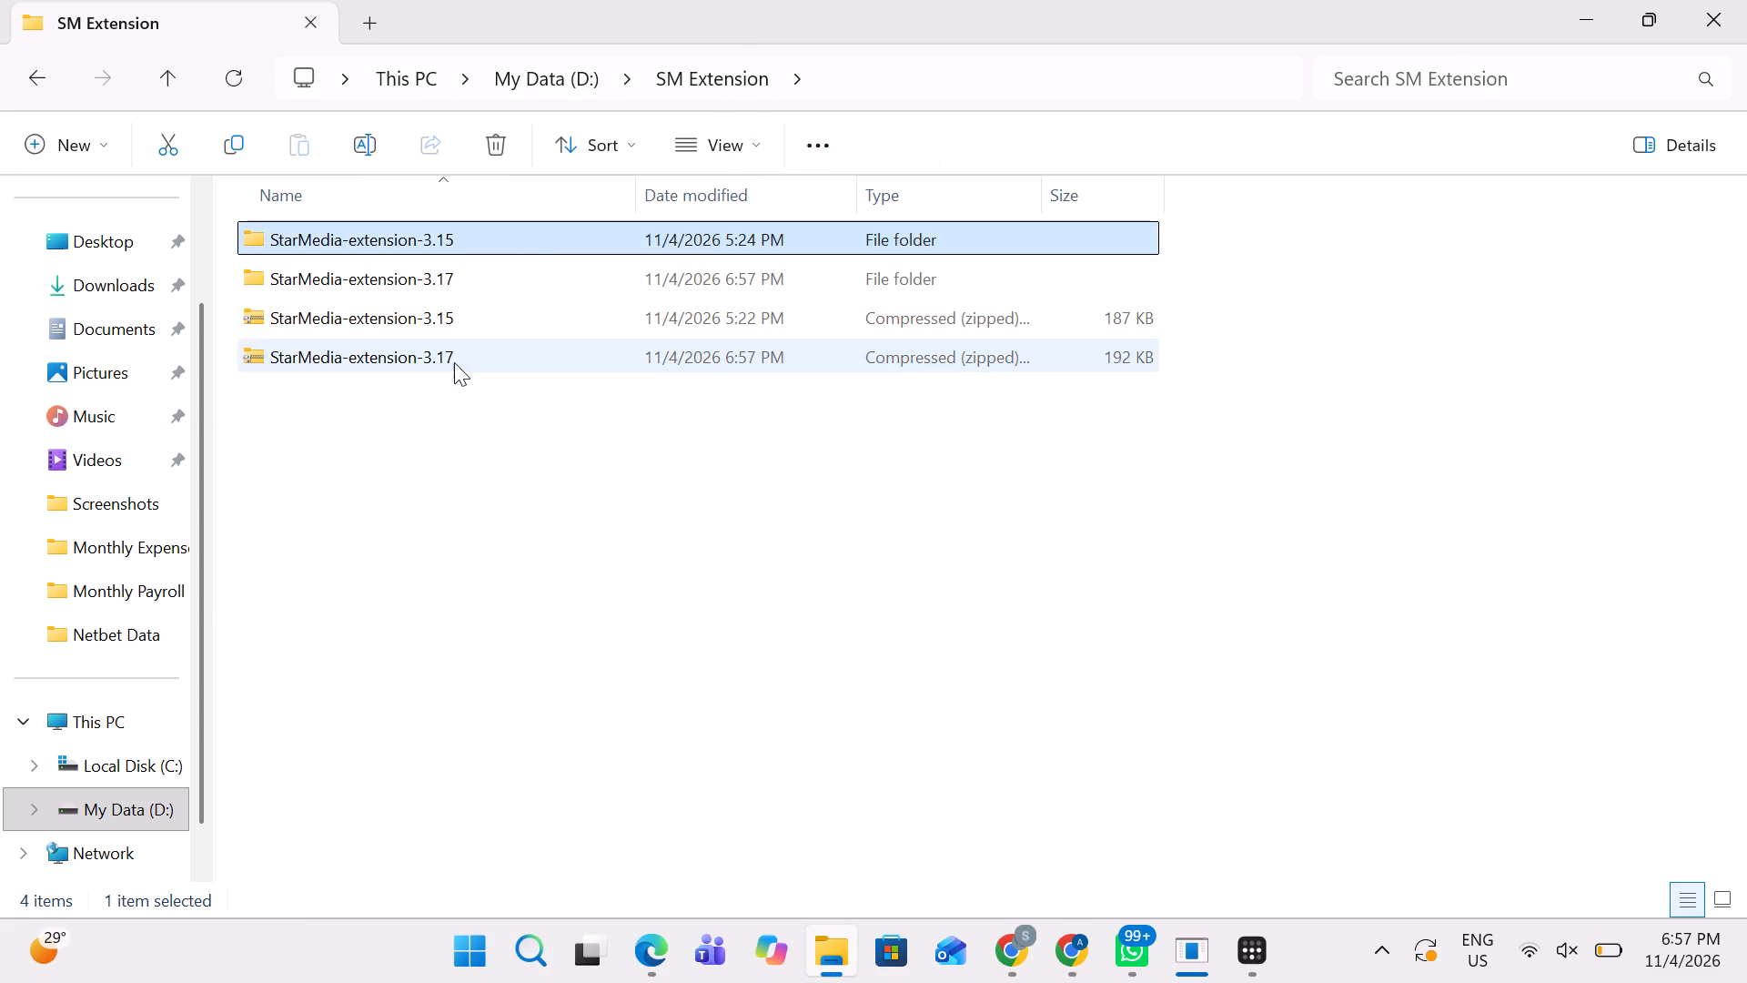
pyautogui.keyDown('ctrl'); pyautogui.click(444, 308); pyautogui.keyUp('ctrl')
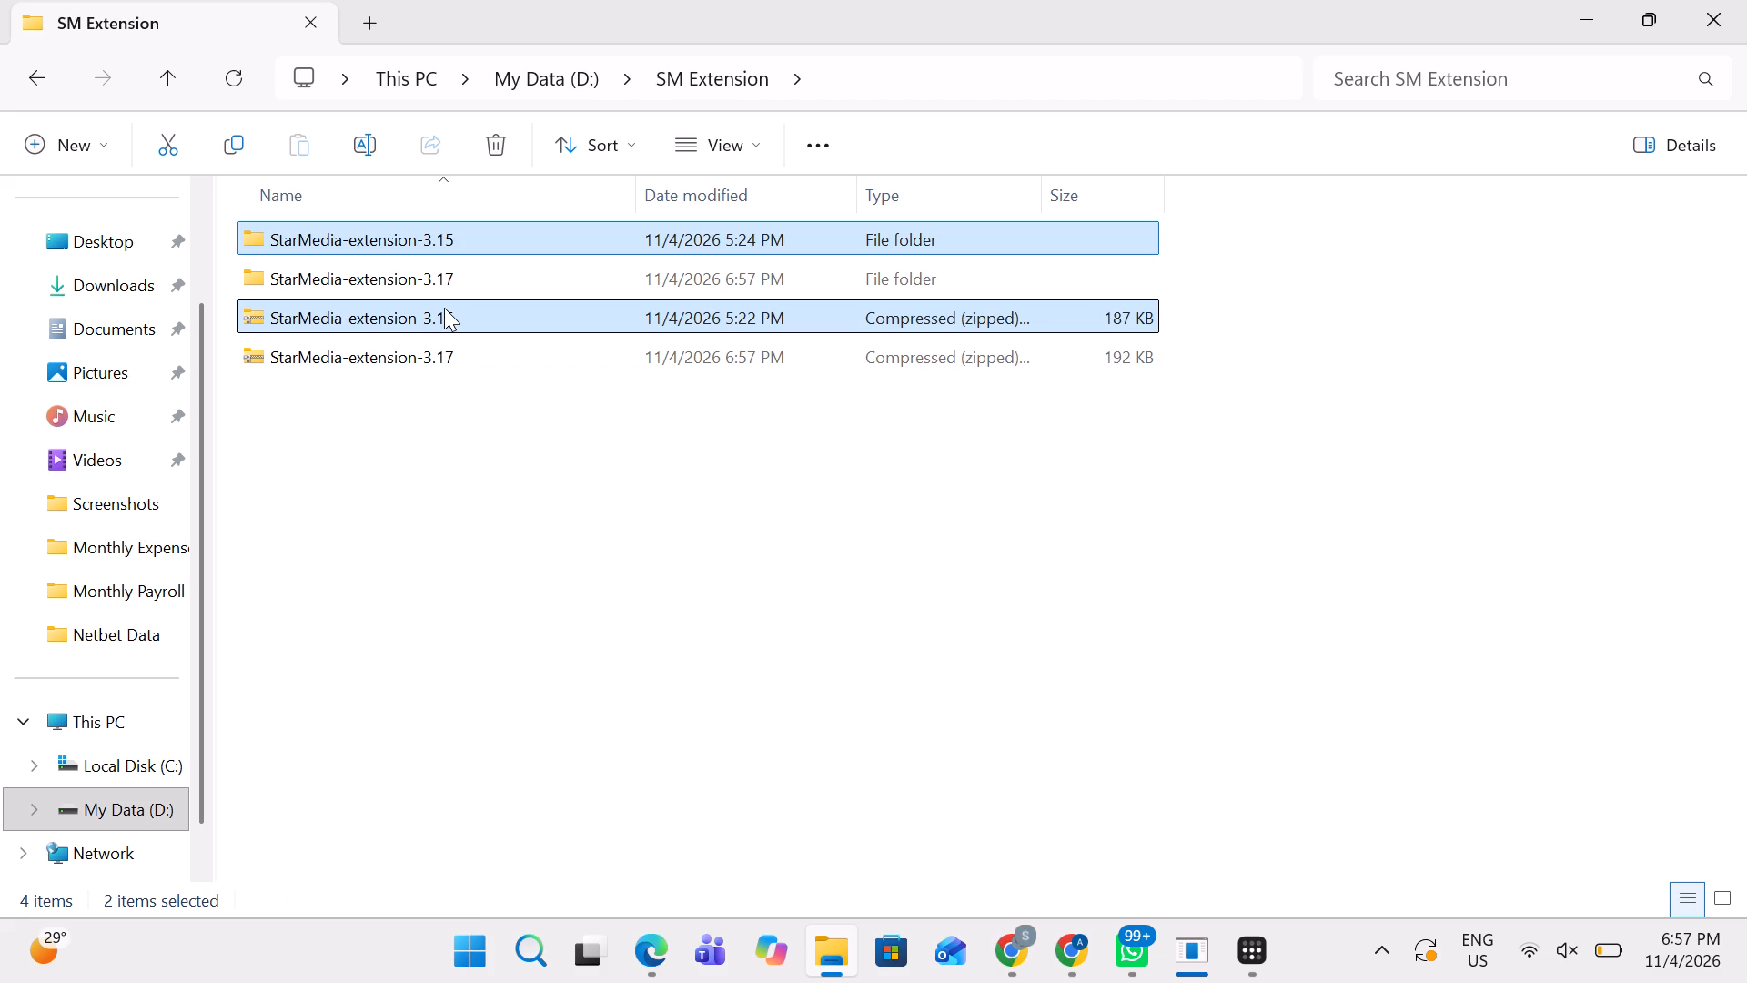
pyautogui.press('Delete')
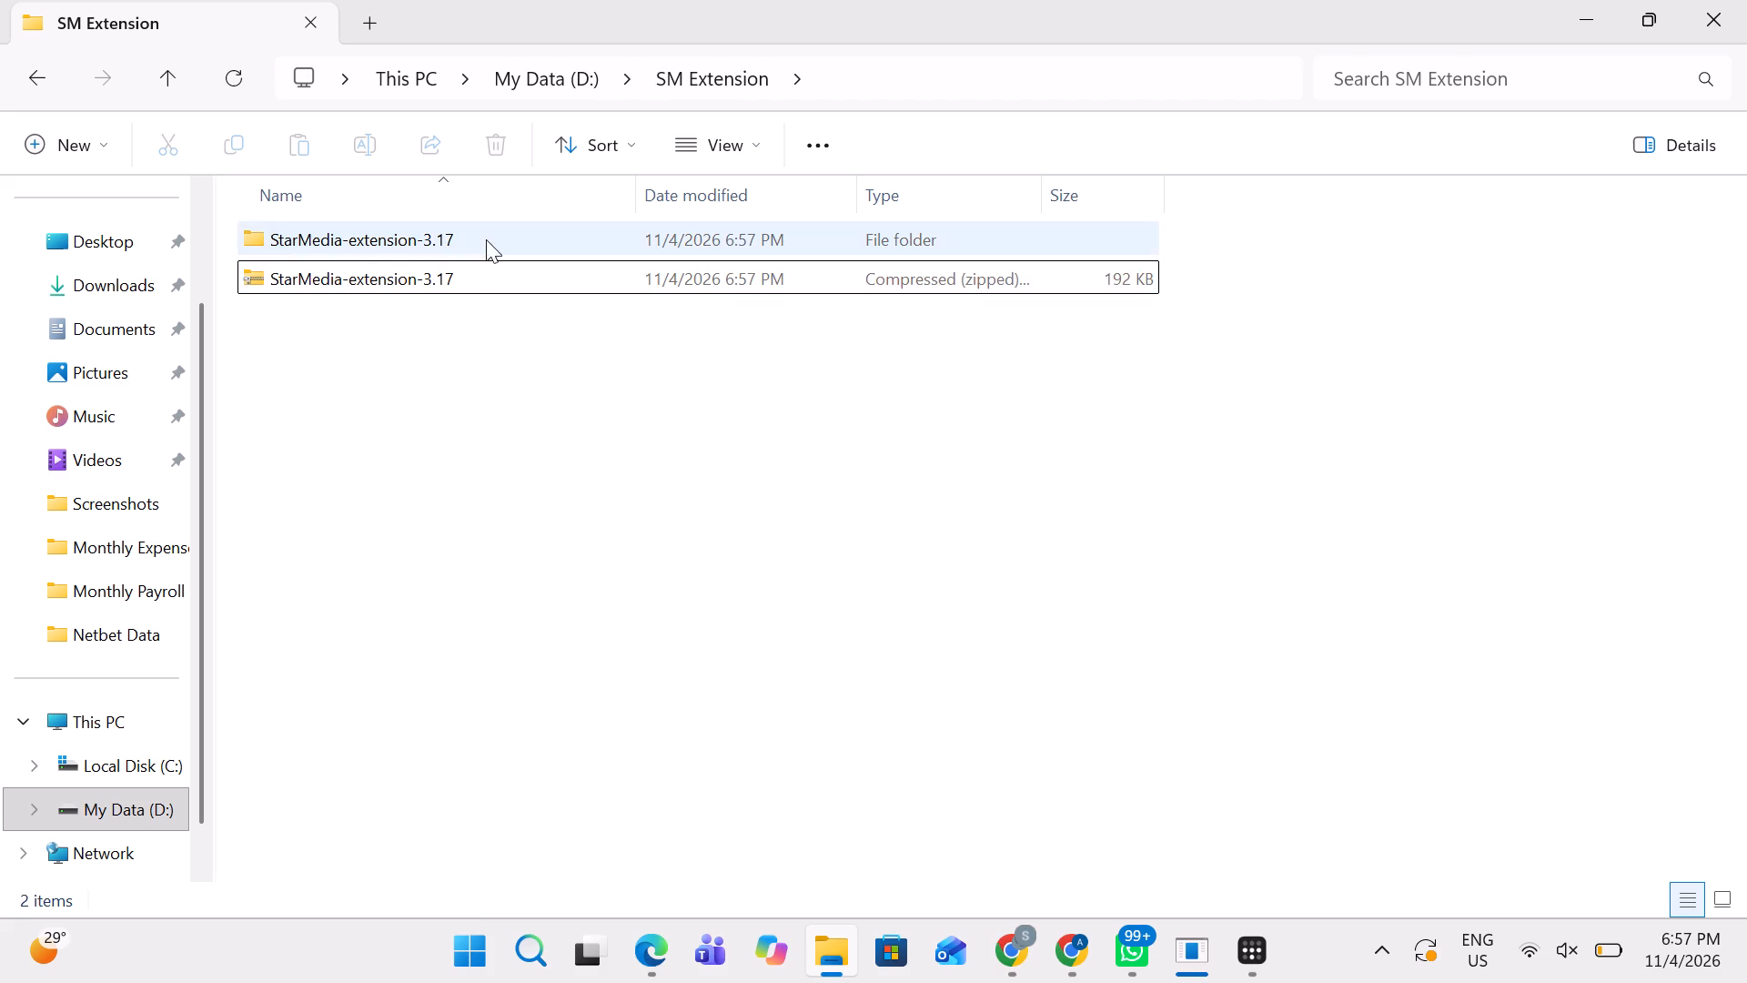
# Switch to Chrome and bring up the available actions for the pinned Star Media team extension.
pyautogui.click(1064, 937)
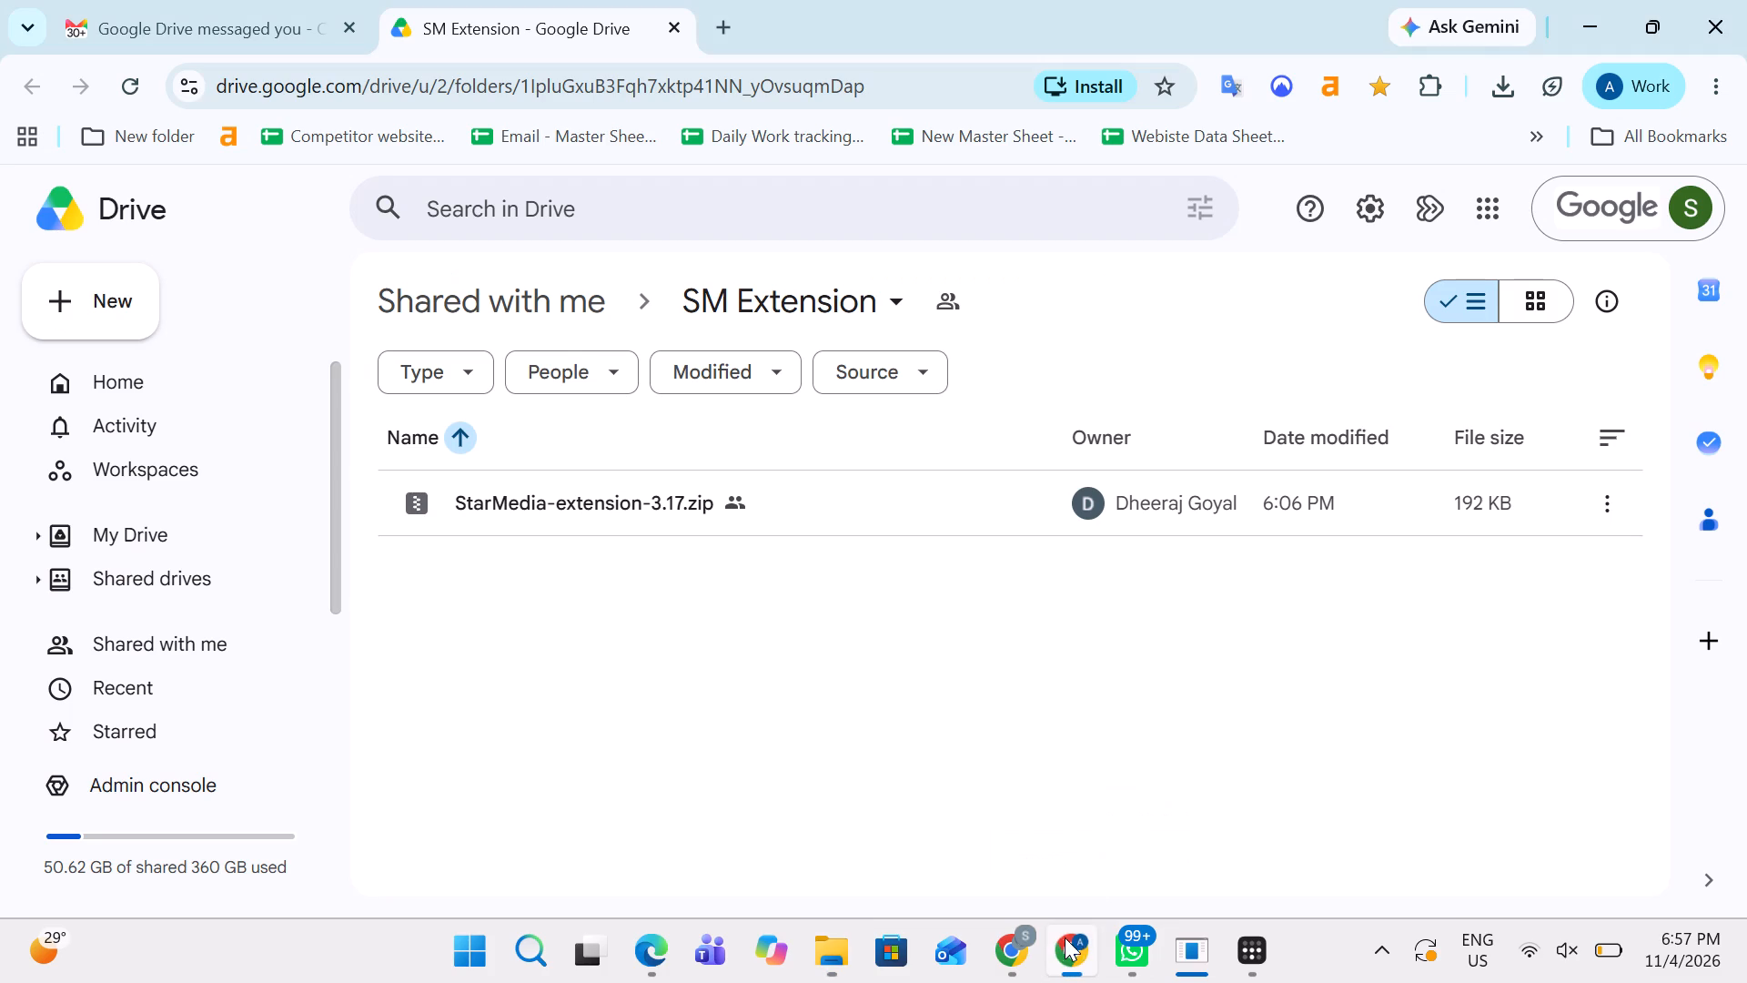
pyautogui.click(1376, 87)
pyautogui.rightClick(1376, 87)
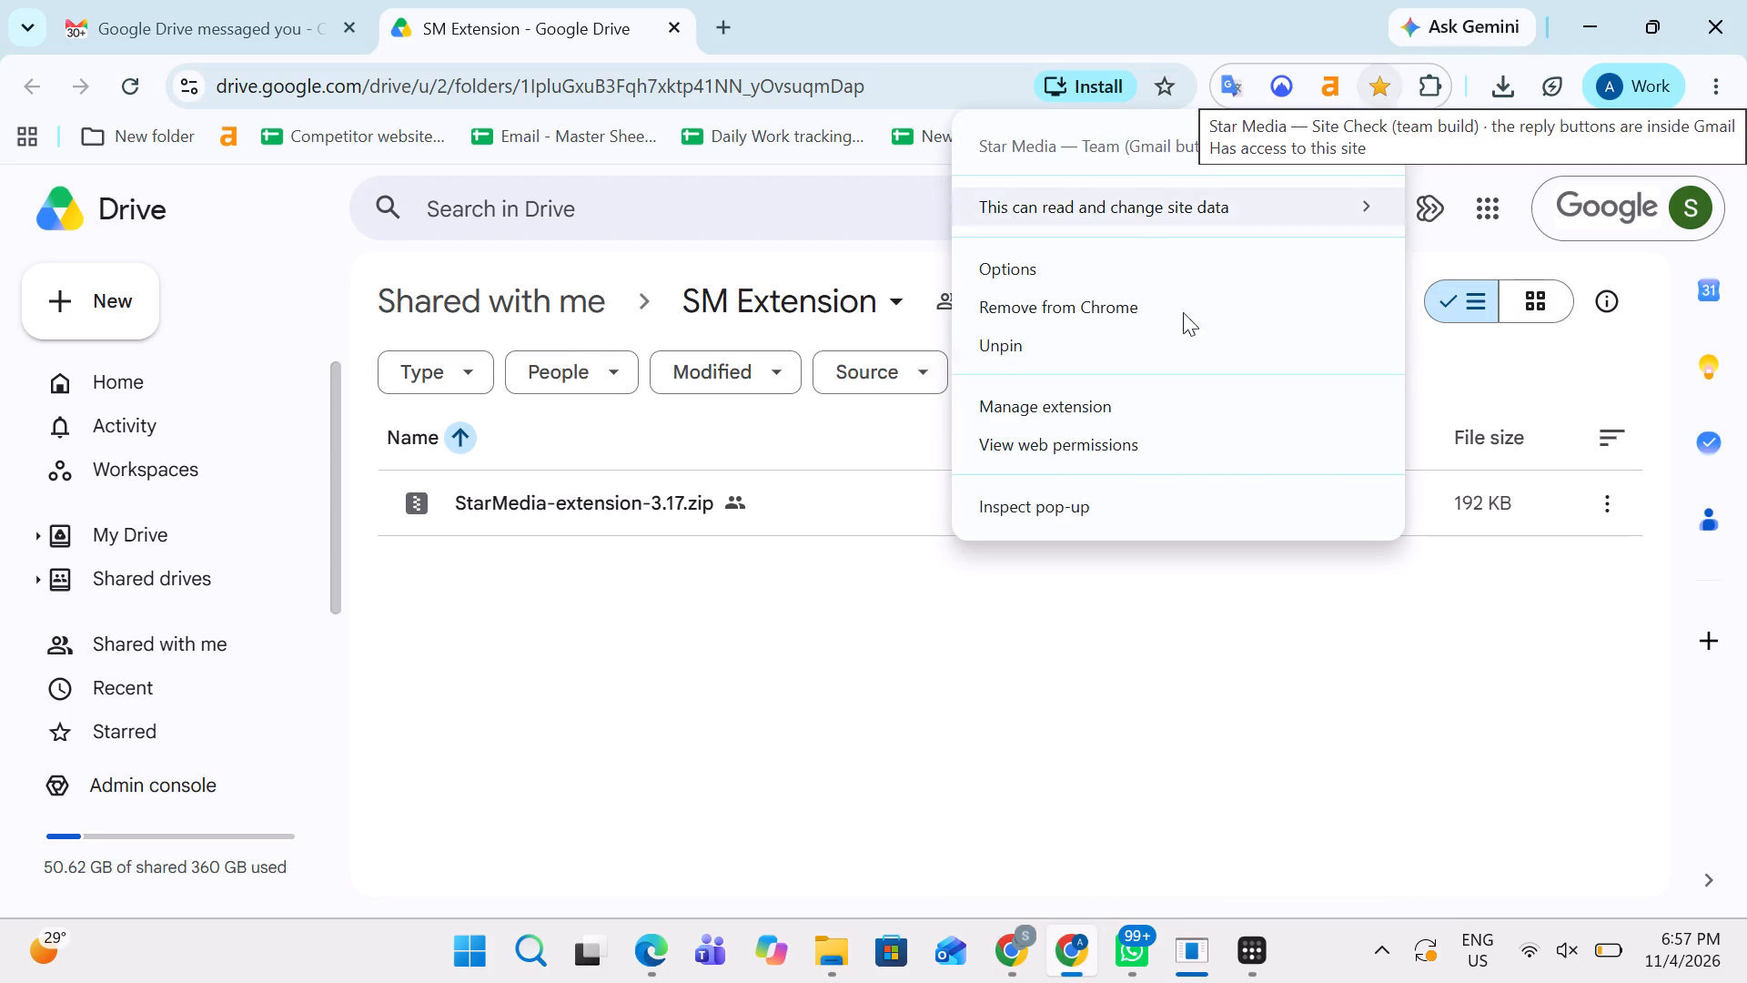
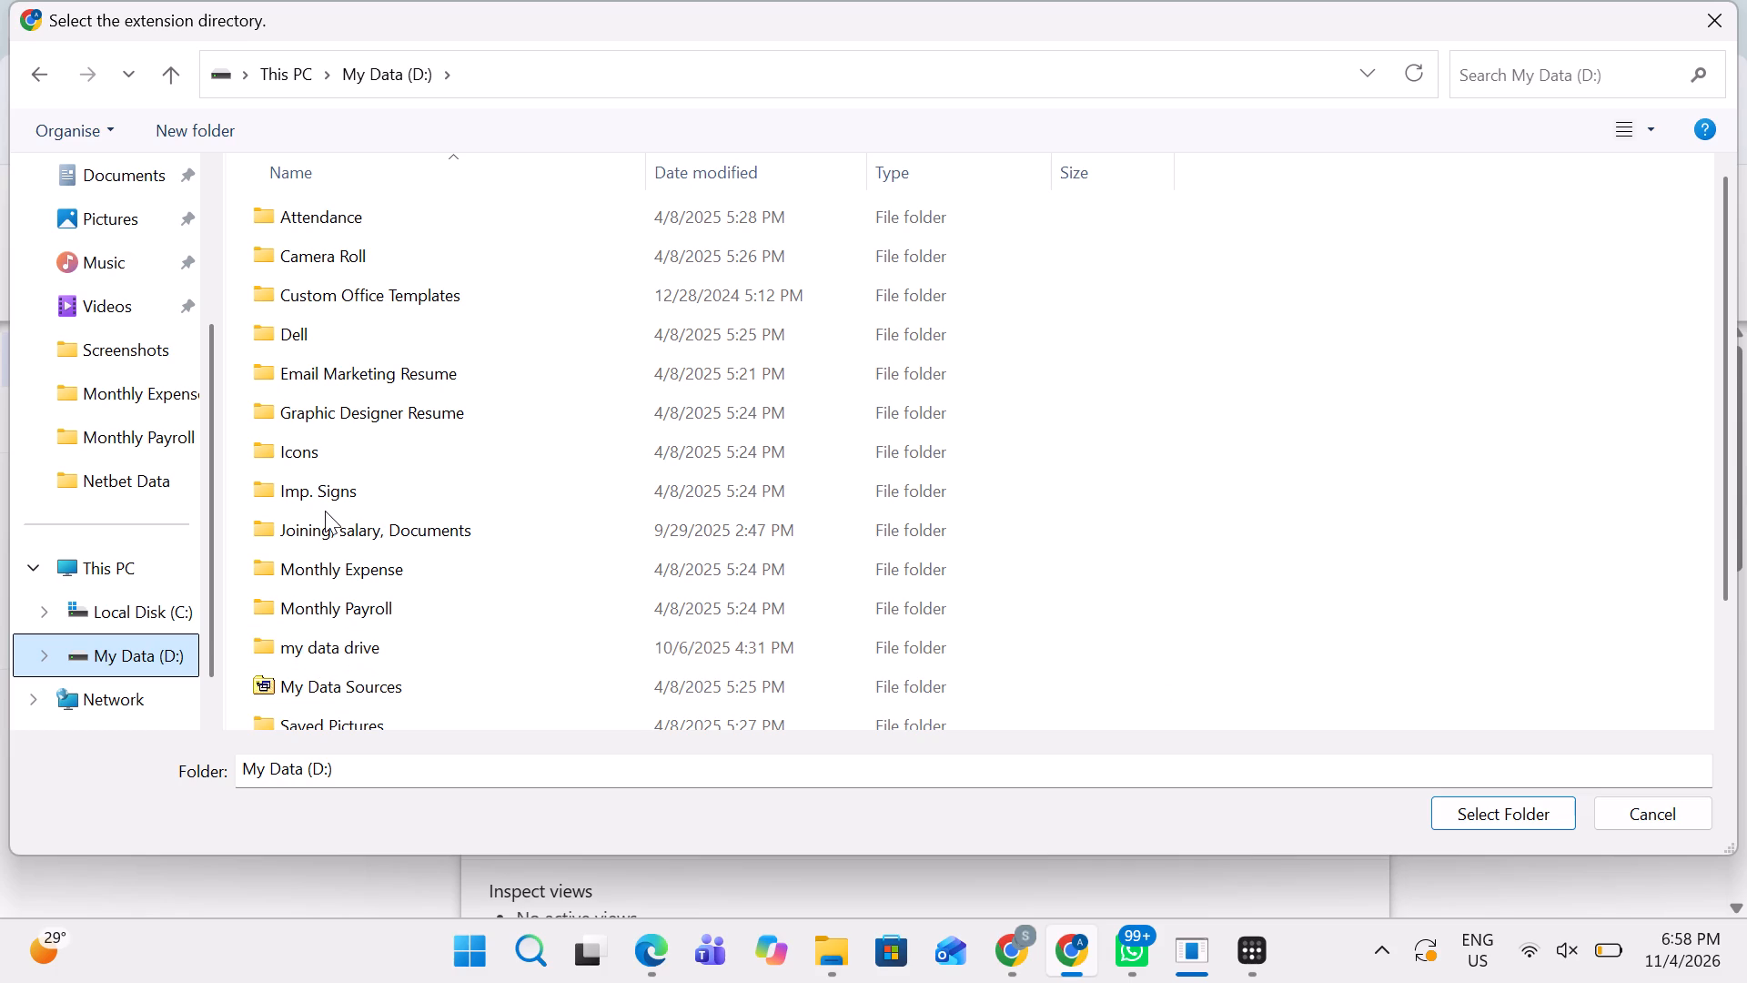
# Choose the StarMediaButtons folder inside SM Extension\StarMedia-extension-3.17 on My Data (D:) as the extension directory.
pyautogui.scroll(-2, 325, 511)
pyautogui.scroll(-2, 388, 678)
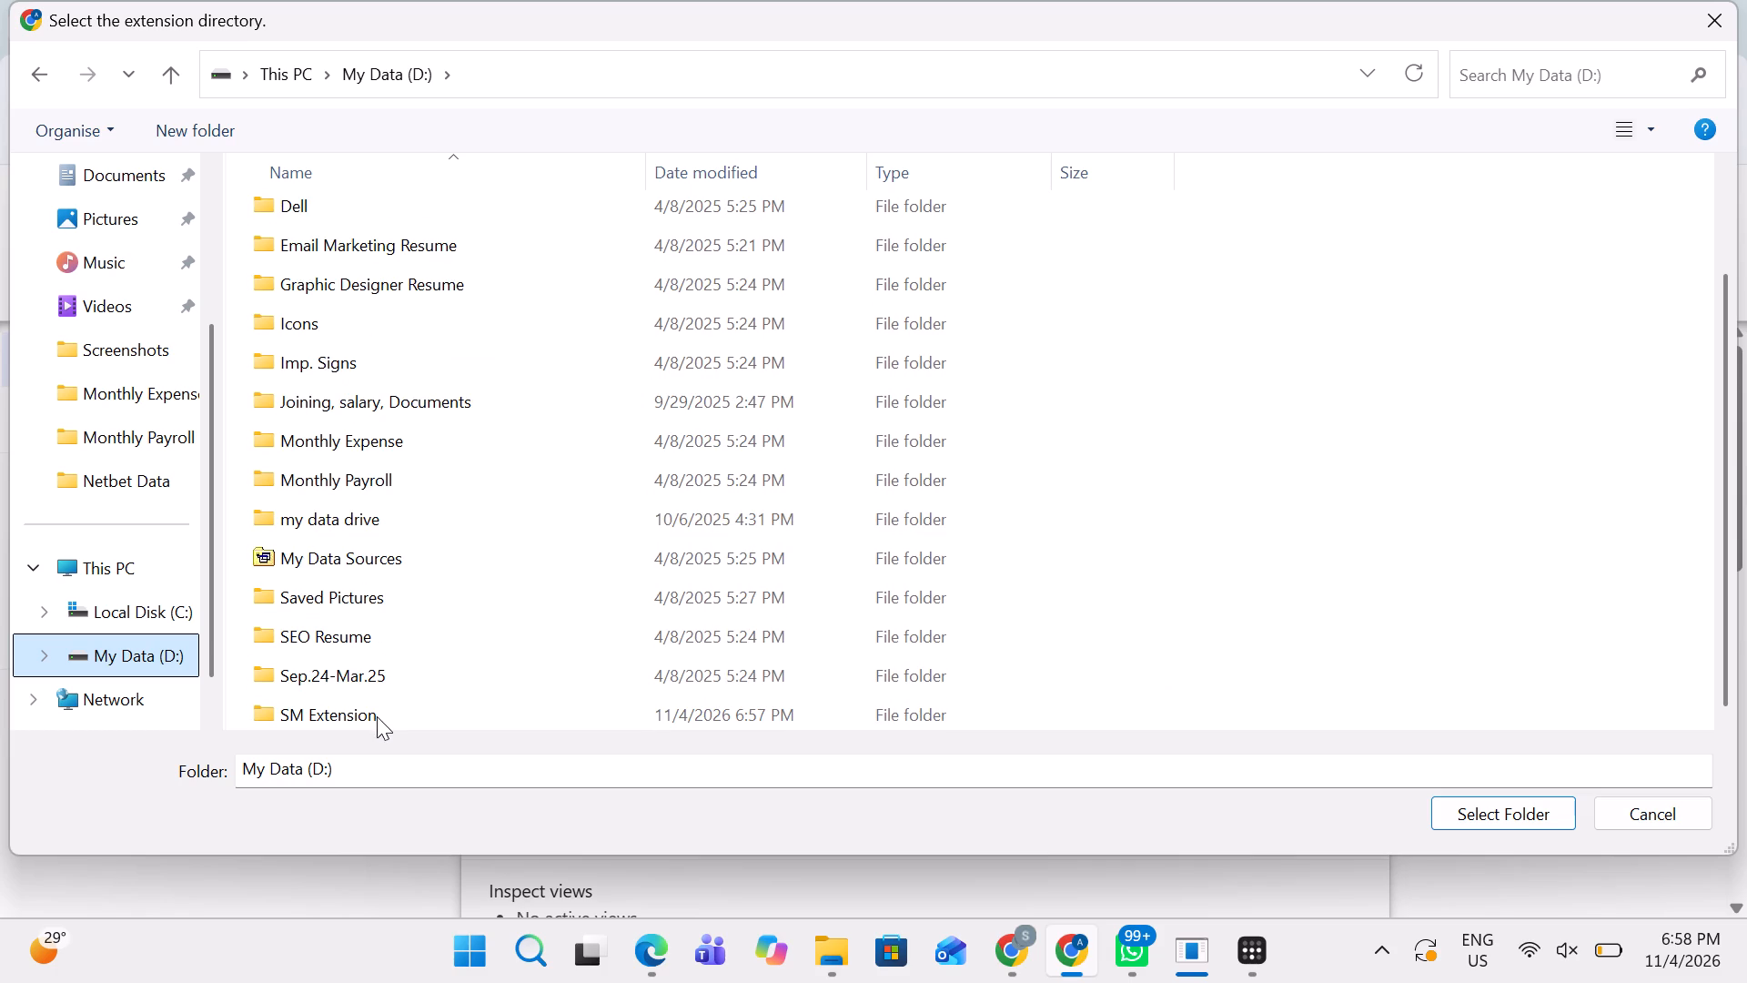
pyautogui.doubleClick(377, 716)
pyautogui.doubleClick(374, 229)
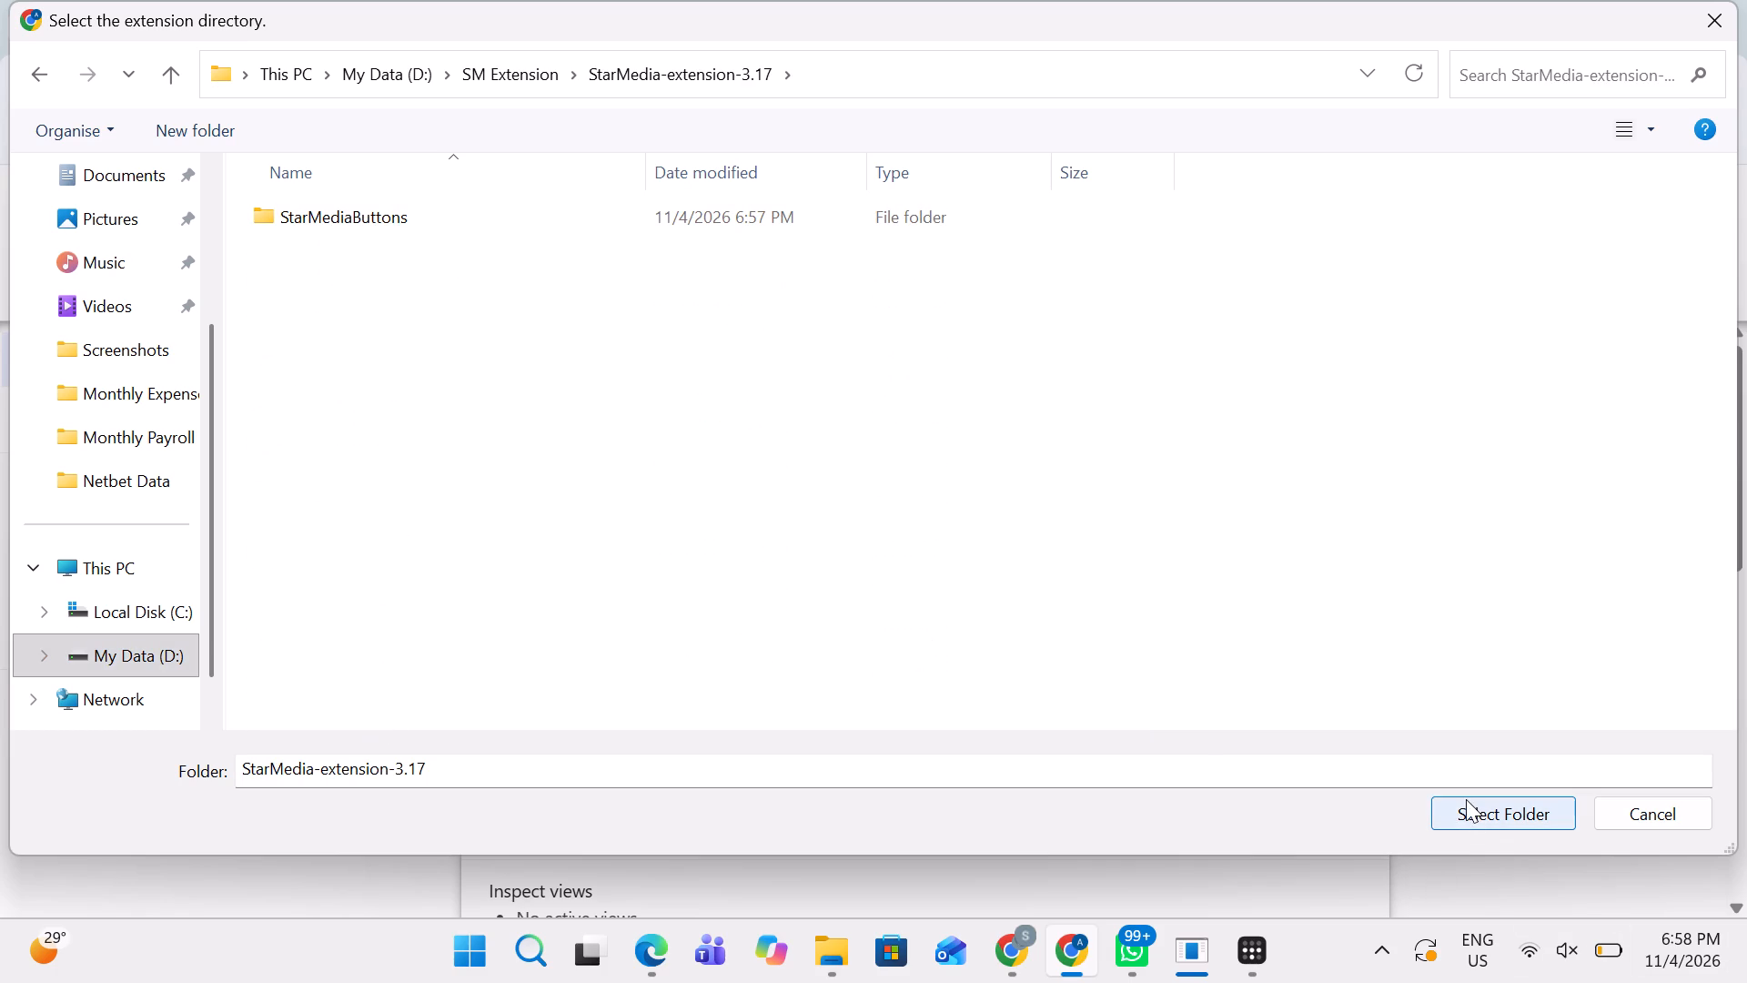
pyautogui.doubleClick(340, 218)
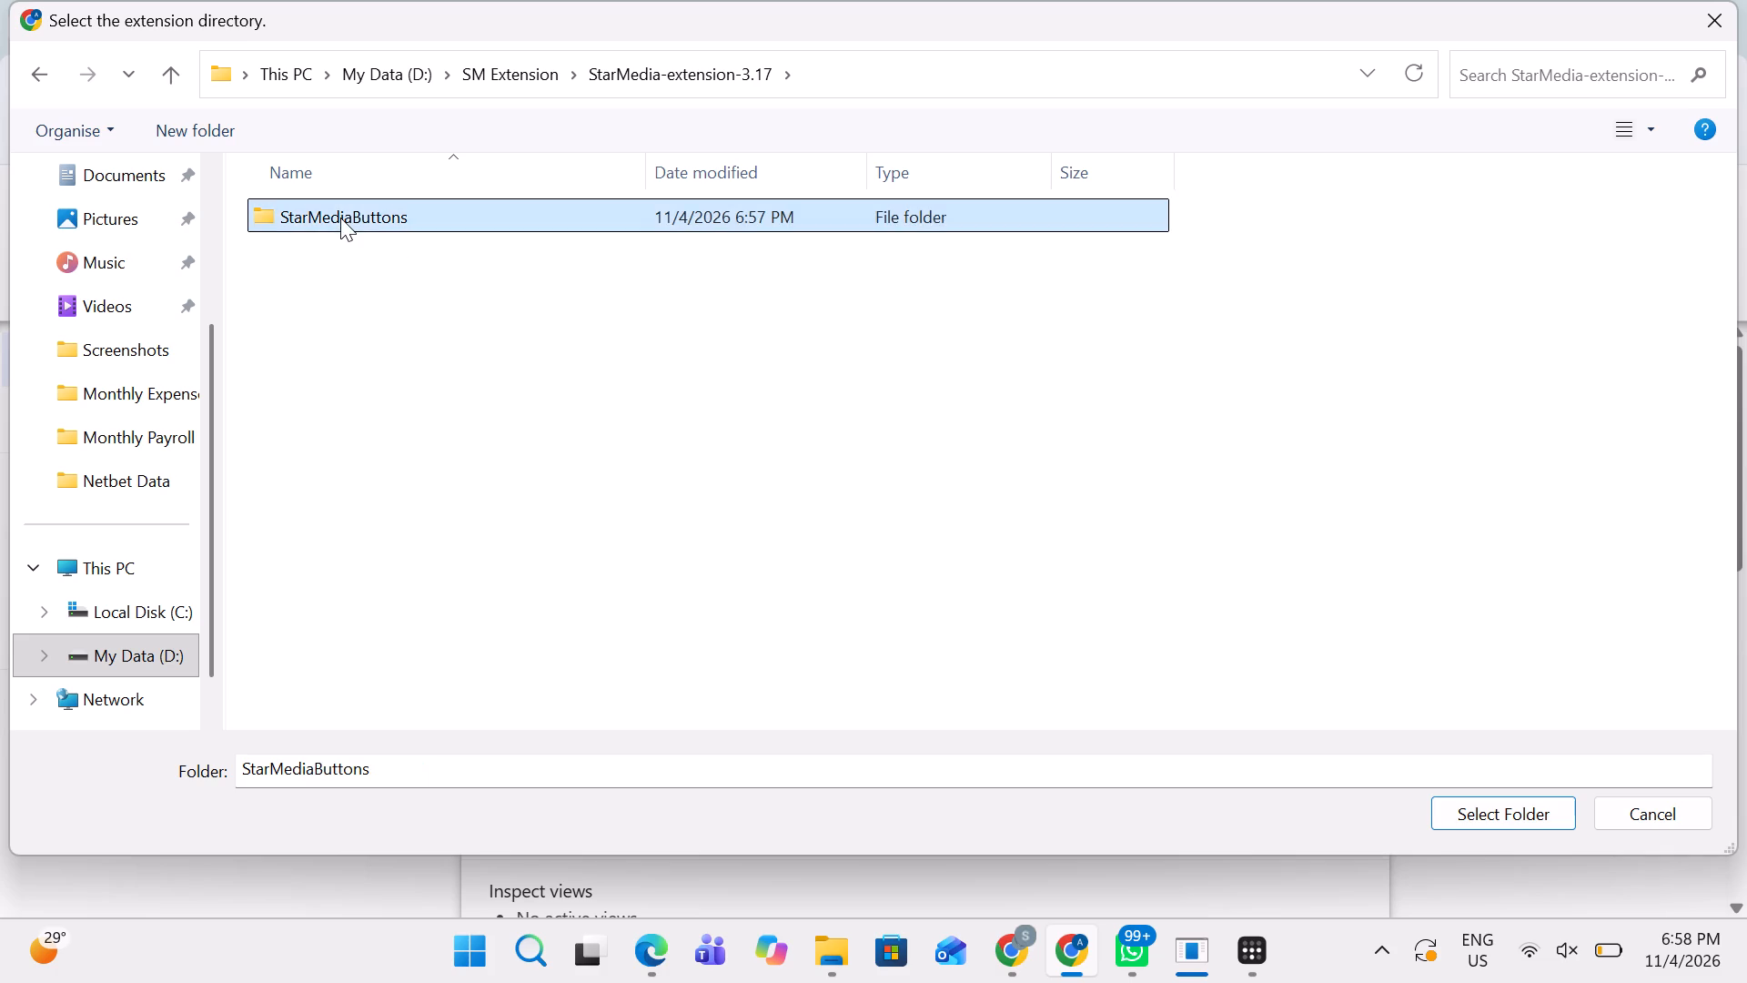
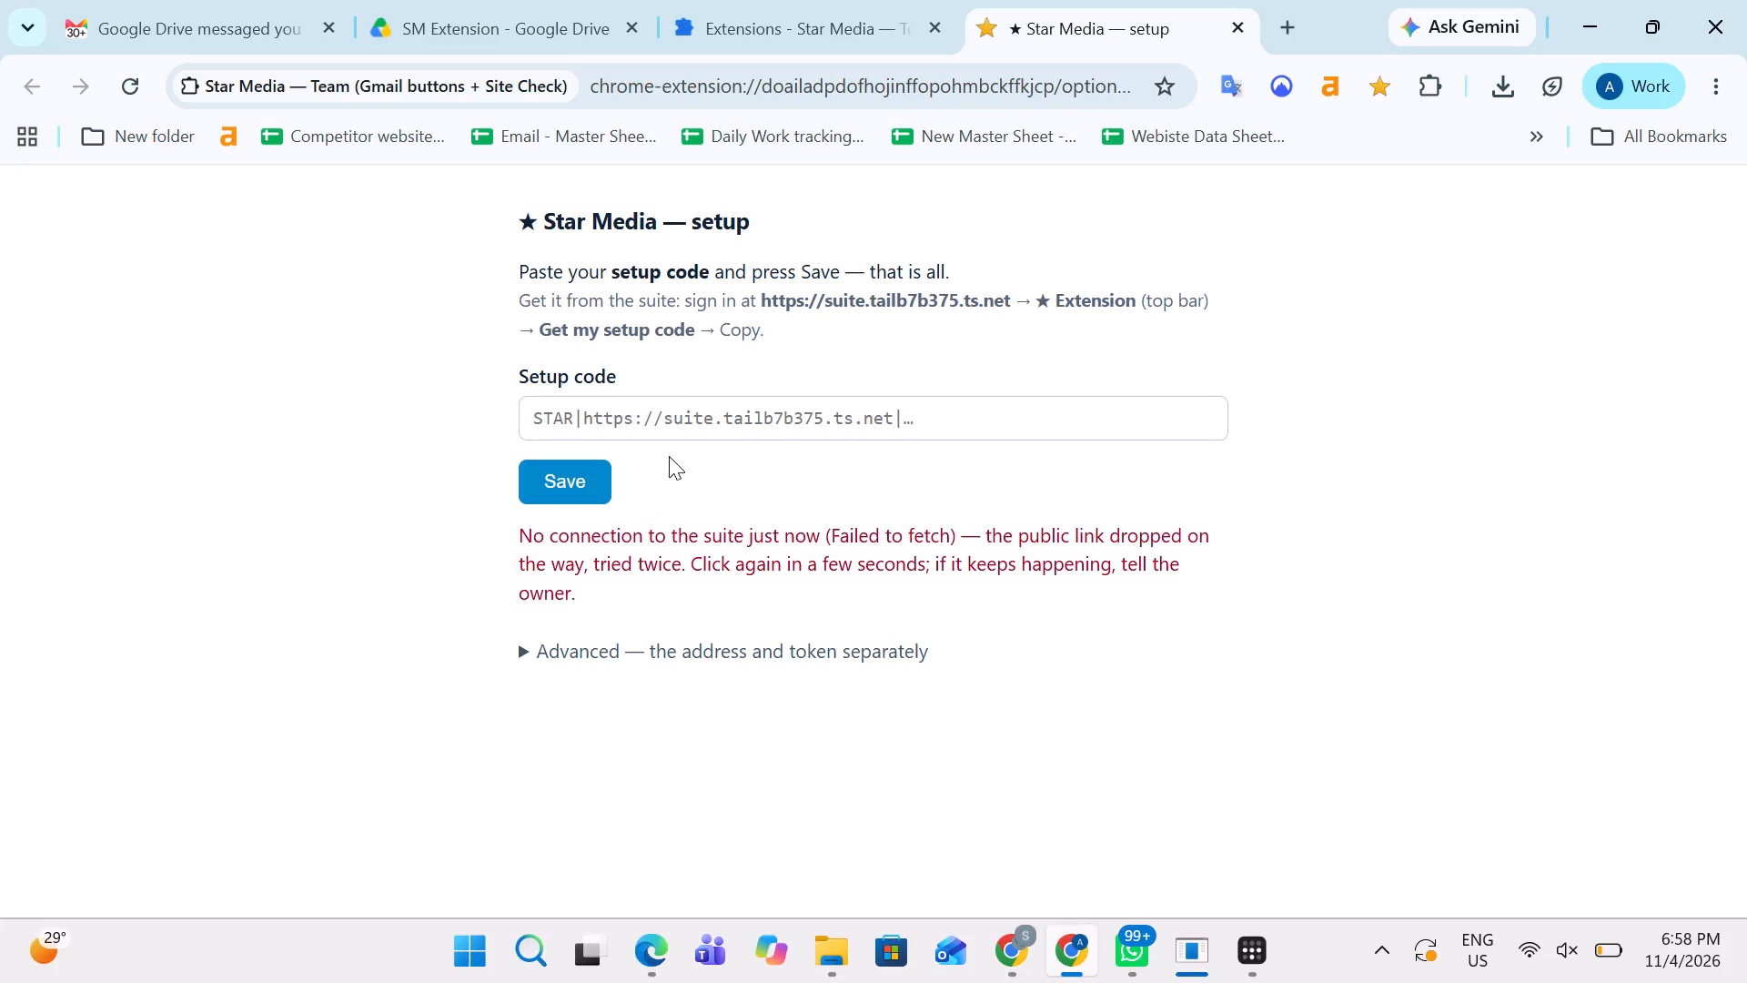
# Paste the copied setup code into the Setup code field on the Star Media setup page.
pyautogui.click(612, 426)
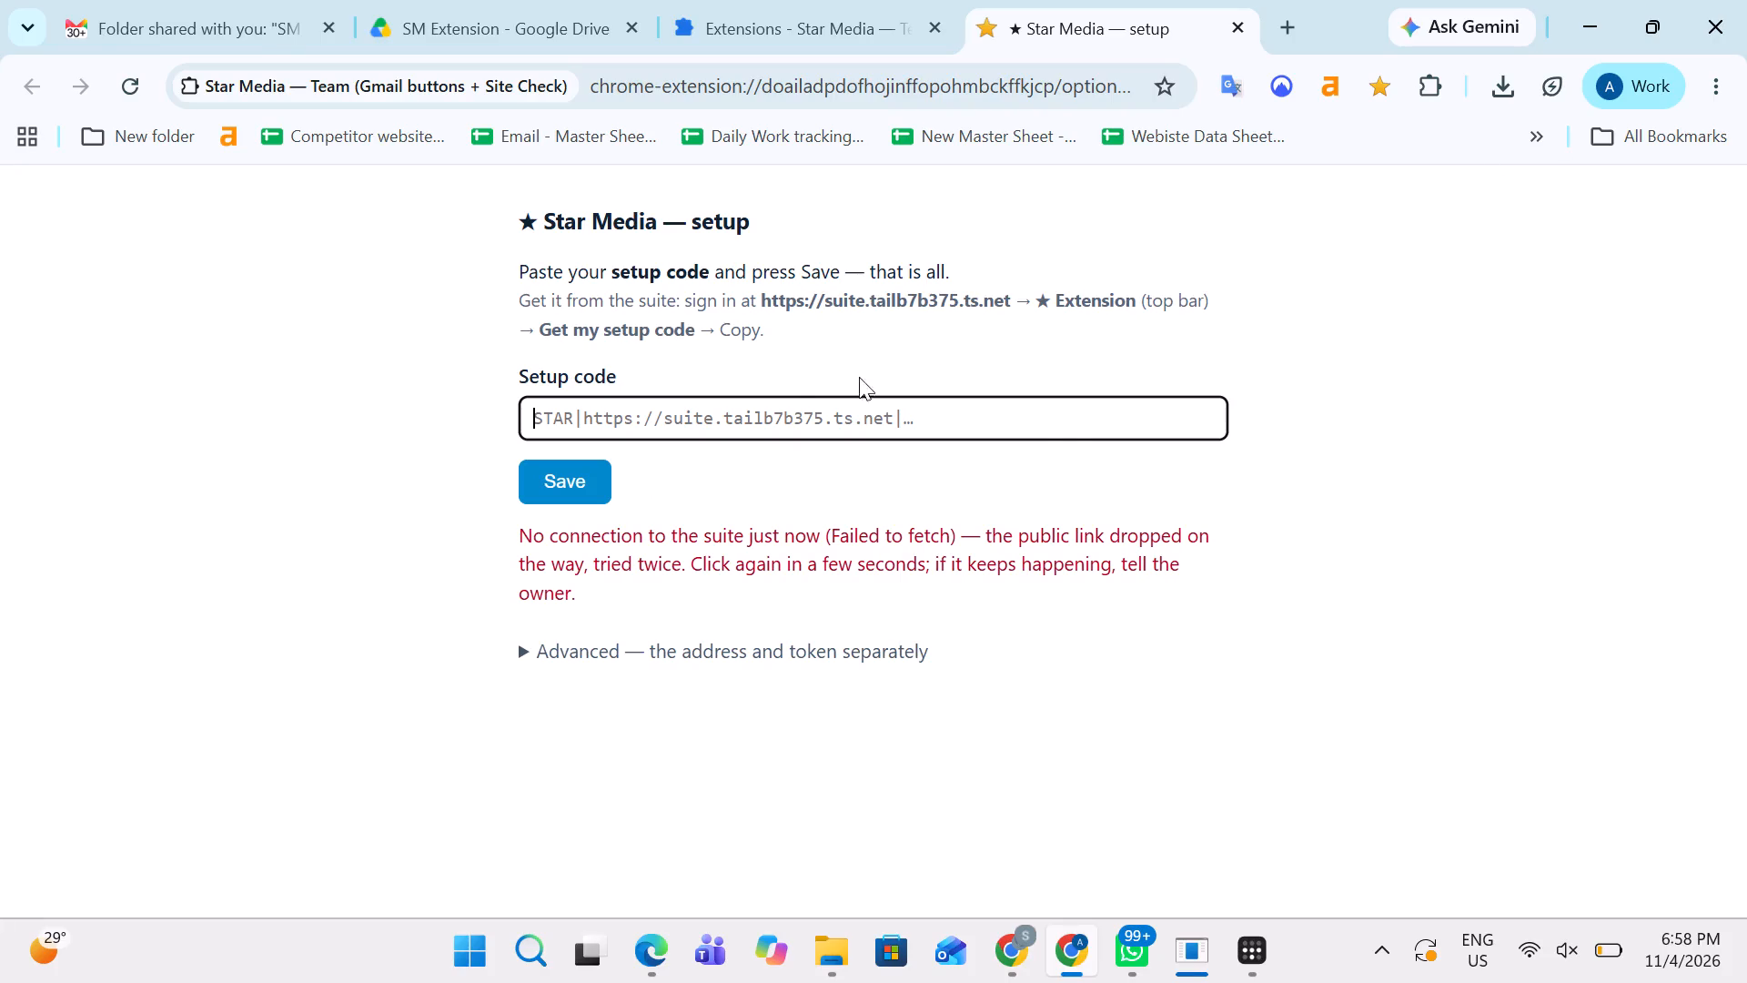
pyautogui.rightClick(742, 414)
pyautogui.click(804, 614)
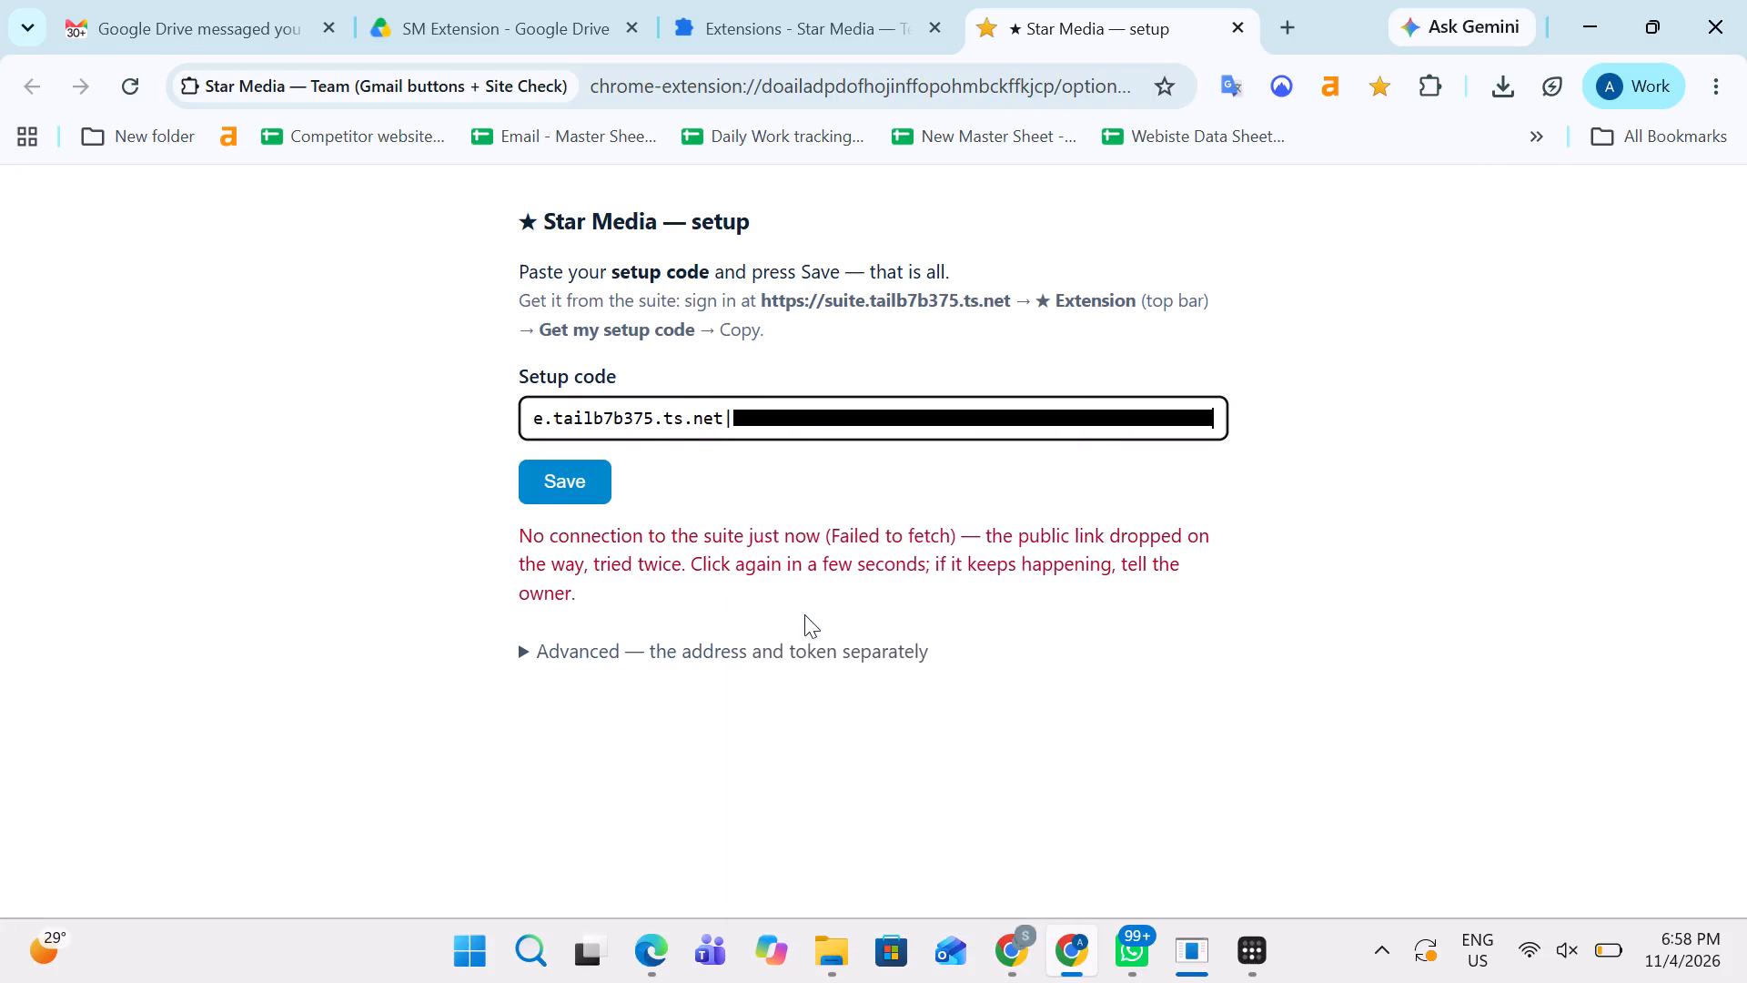
# Save the pasted setup code to connect the Star Media team extension to the suite.
pyautogui.click(560, 471)
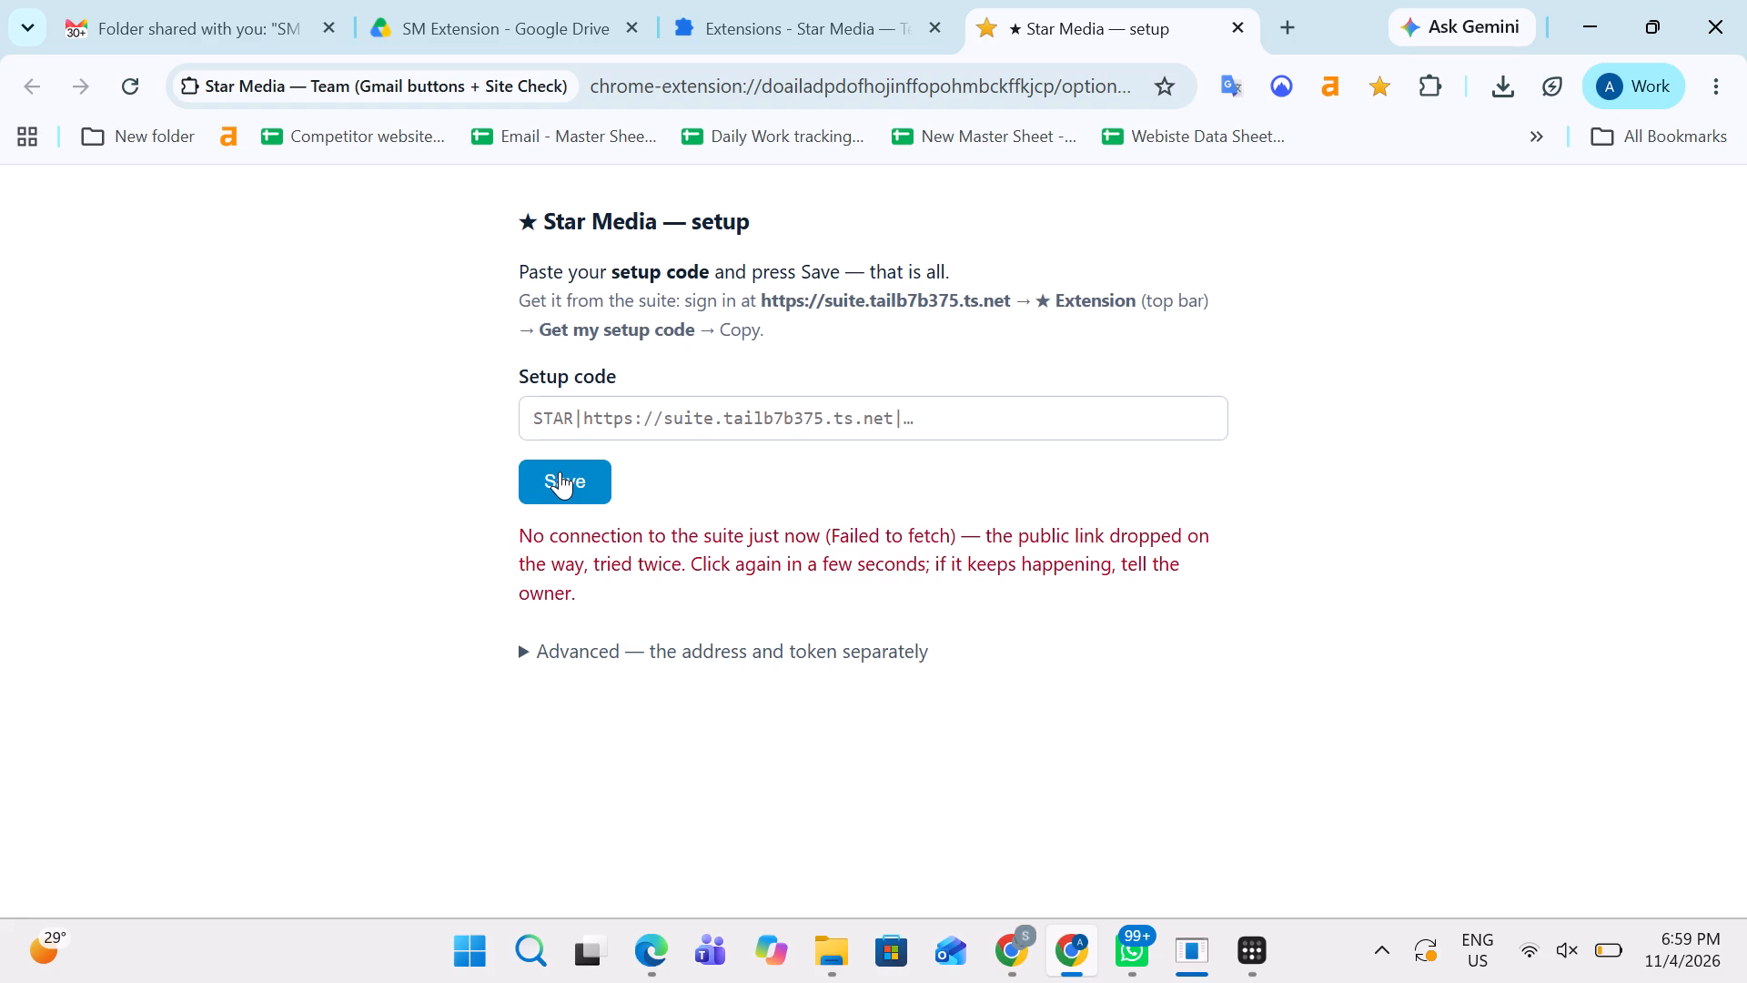
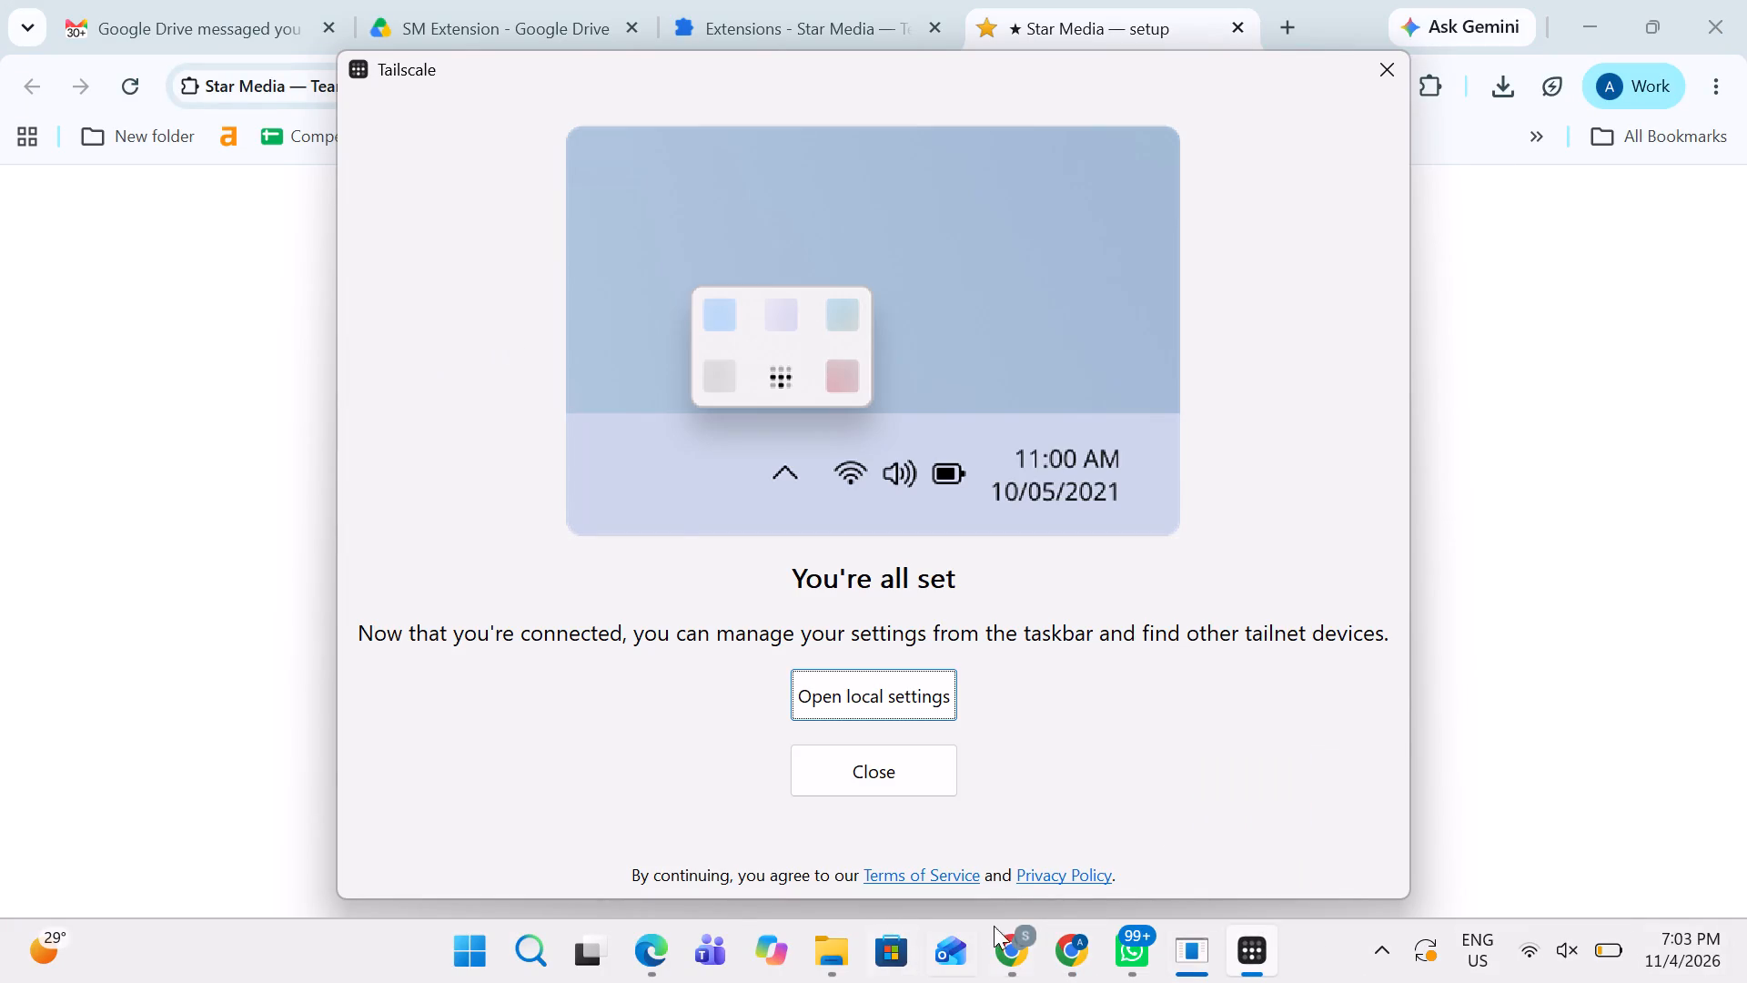
pyautogui.click(867, 698)
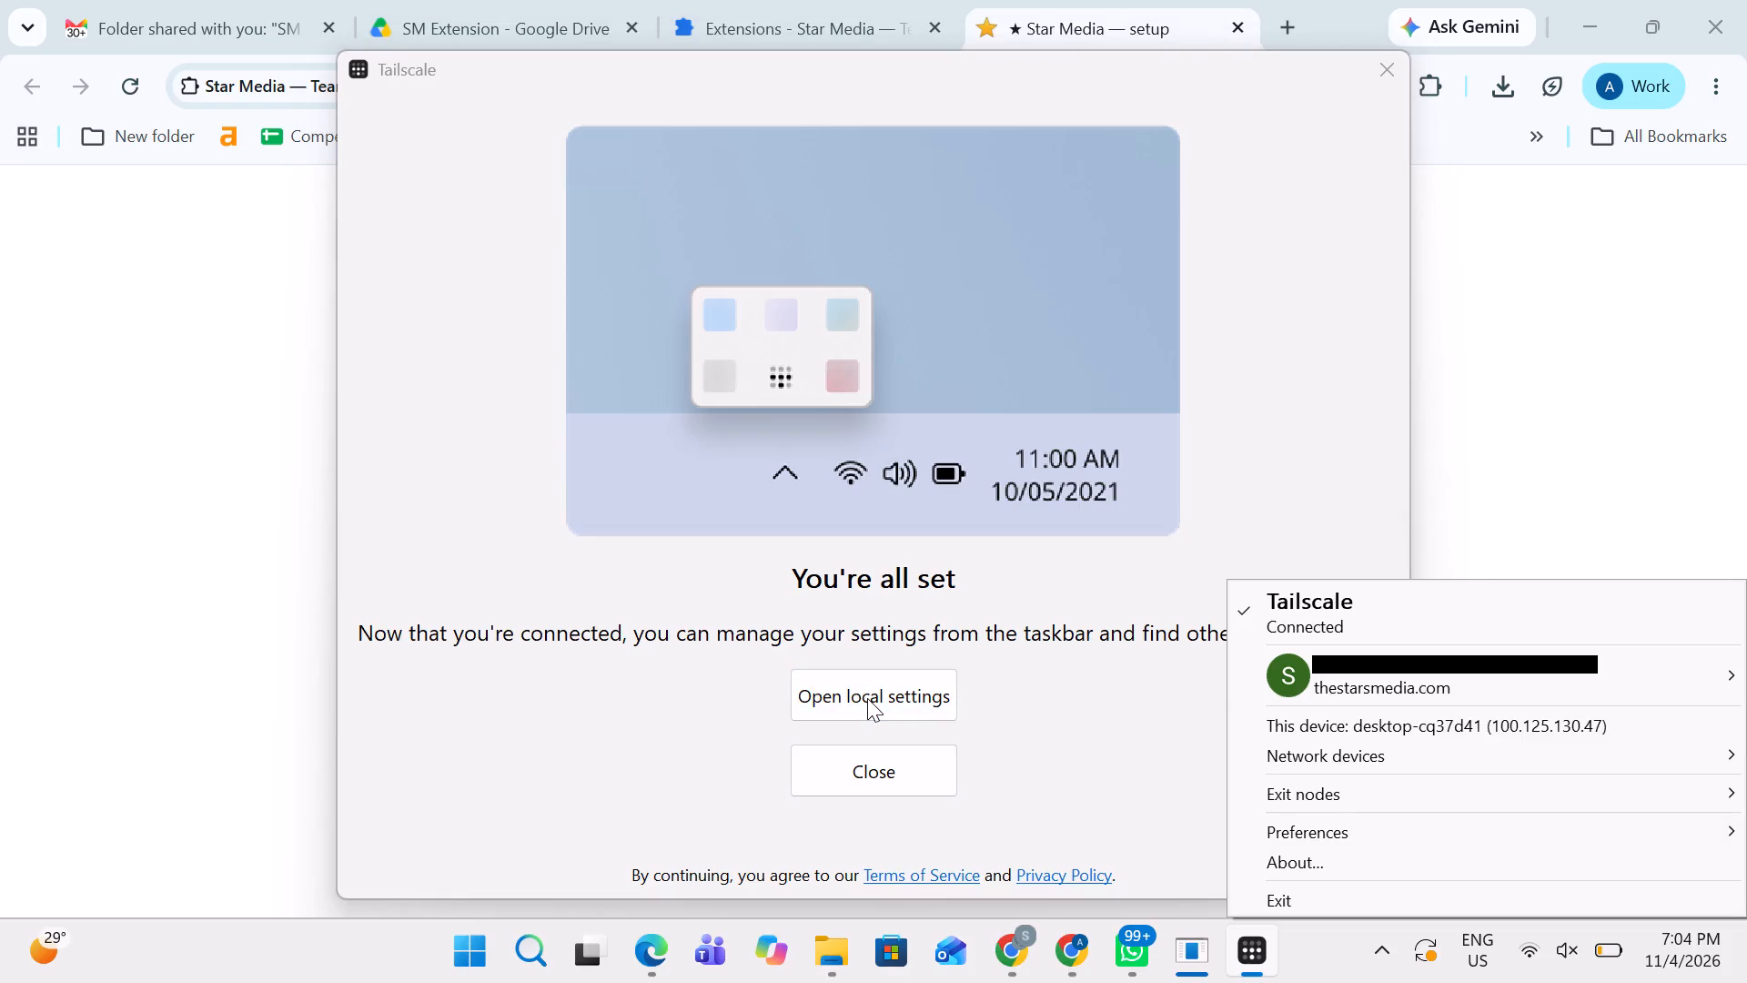
# Close the completed Tailscale setup window to return to the Star Media setup page.
pyautogui.click(901, 786)
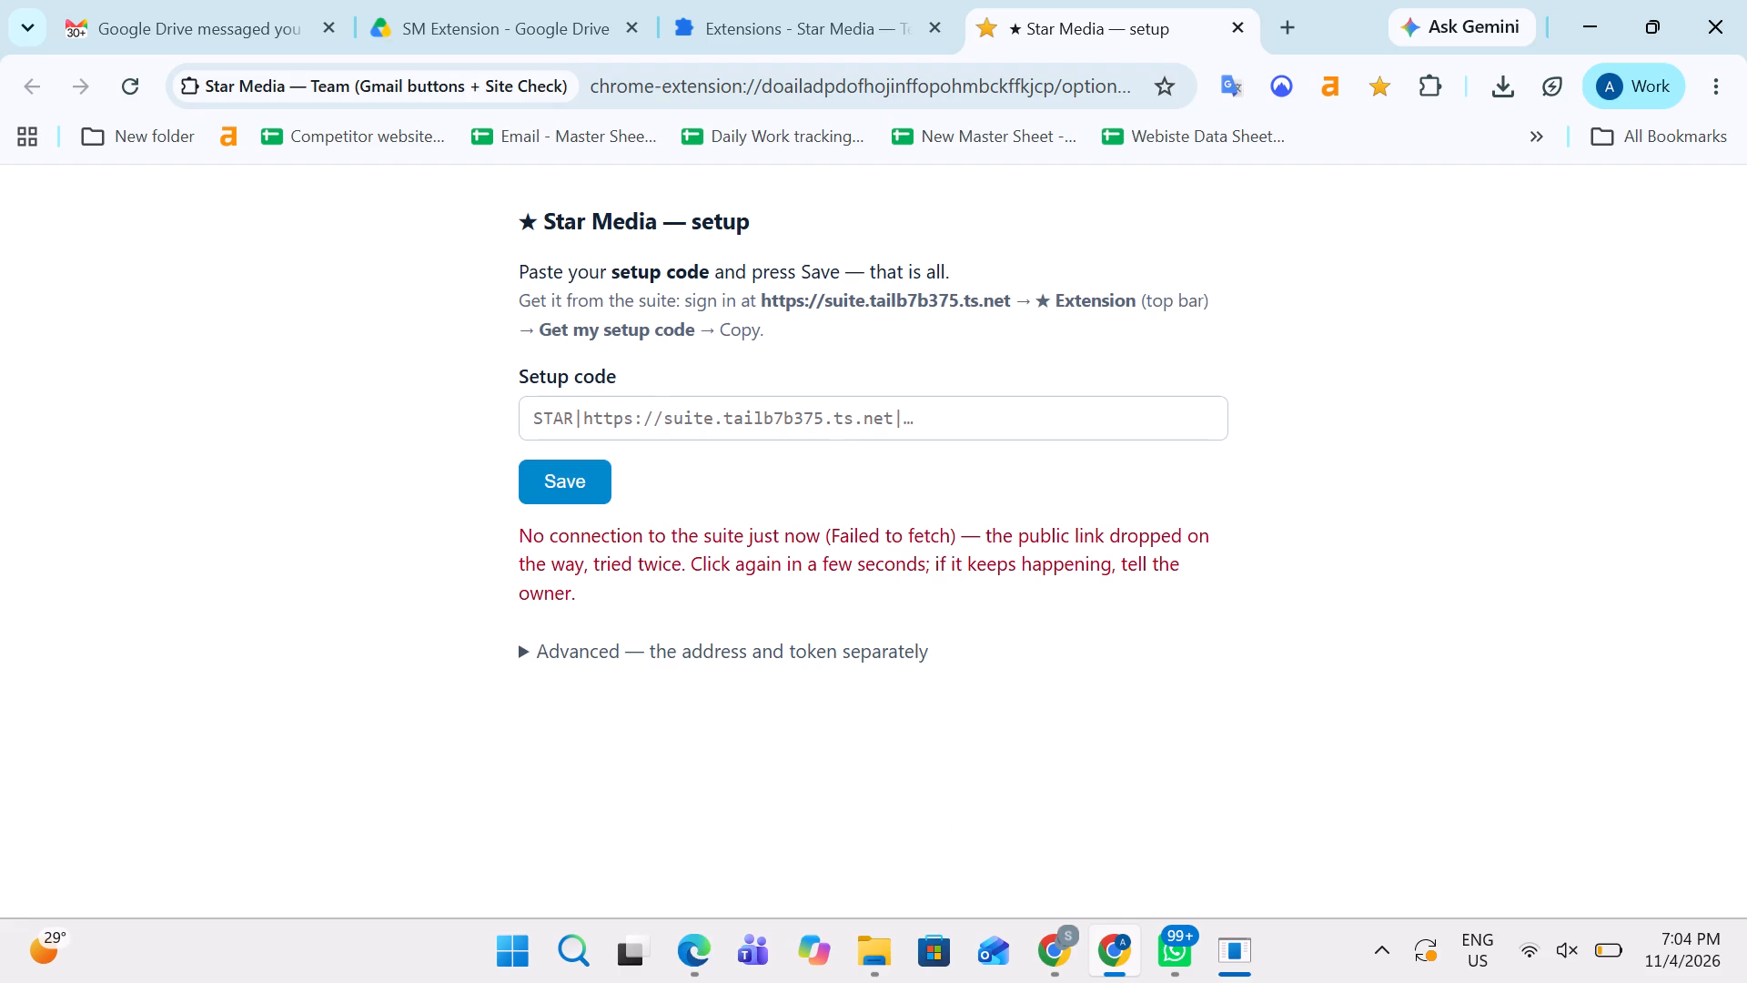
pyautogui.click(638, 417)
pyautogui.hotkey('ctrl', 'v')
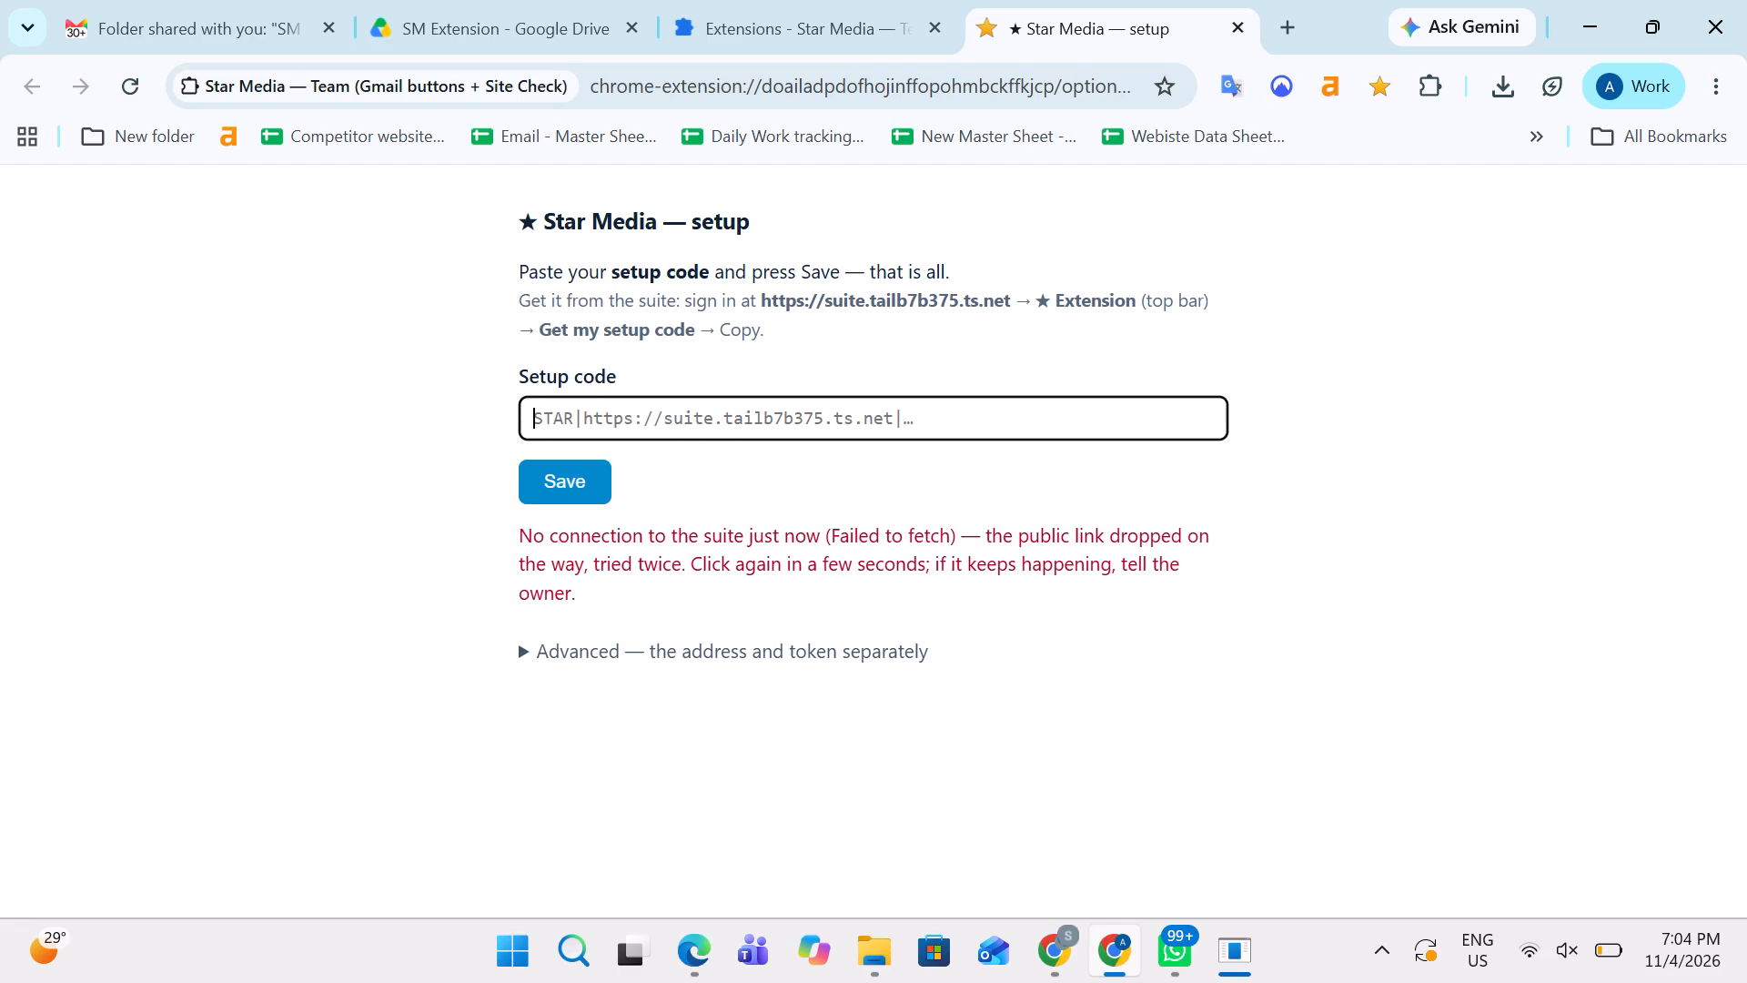
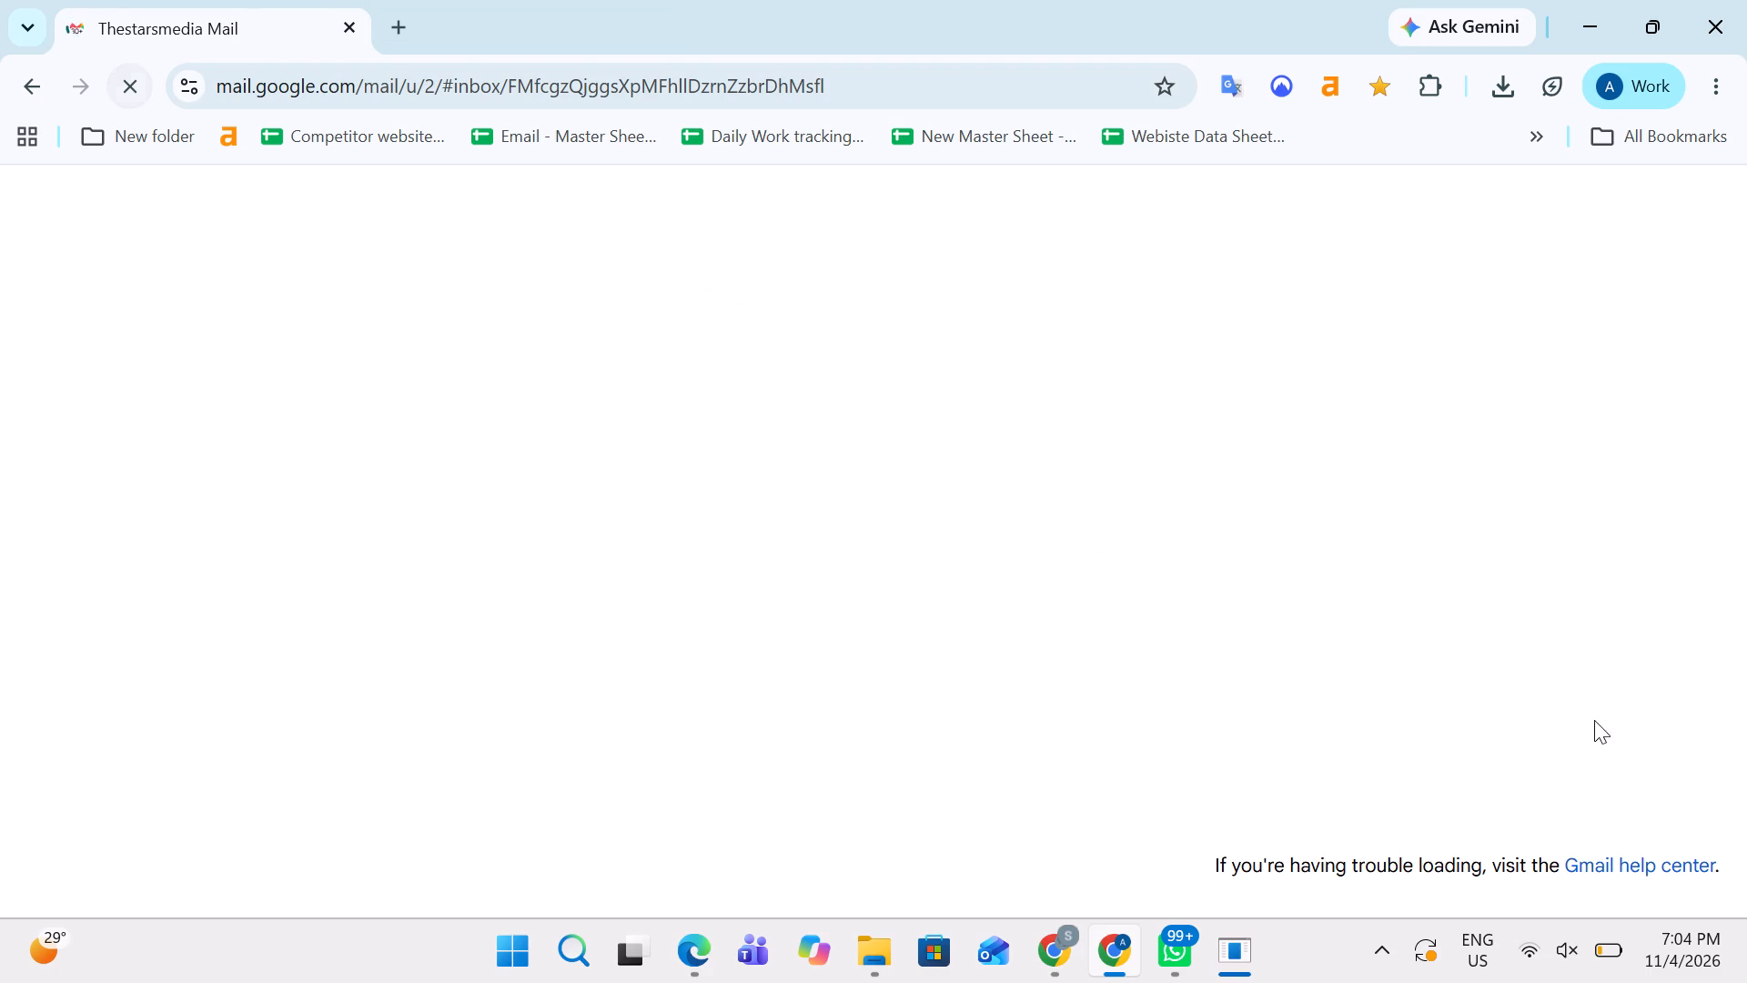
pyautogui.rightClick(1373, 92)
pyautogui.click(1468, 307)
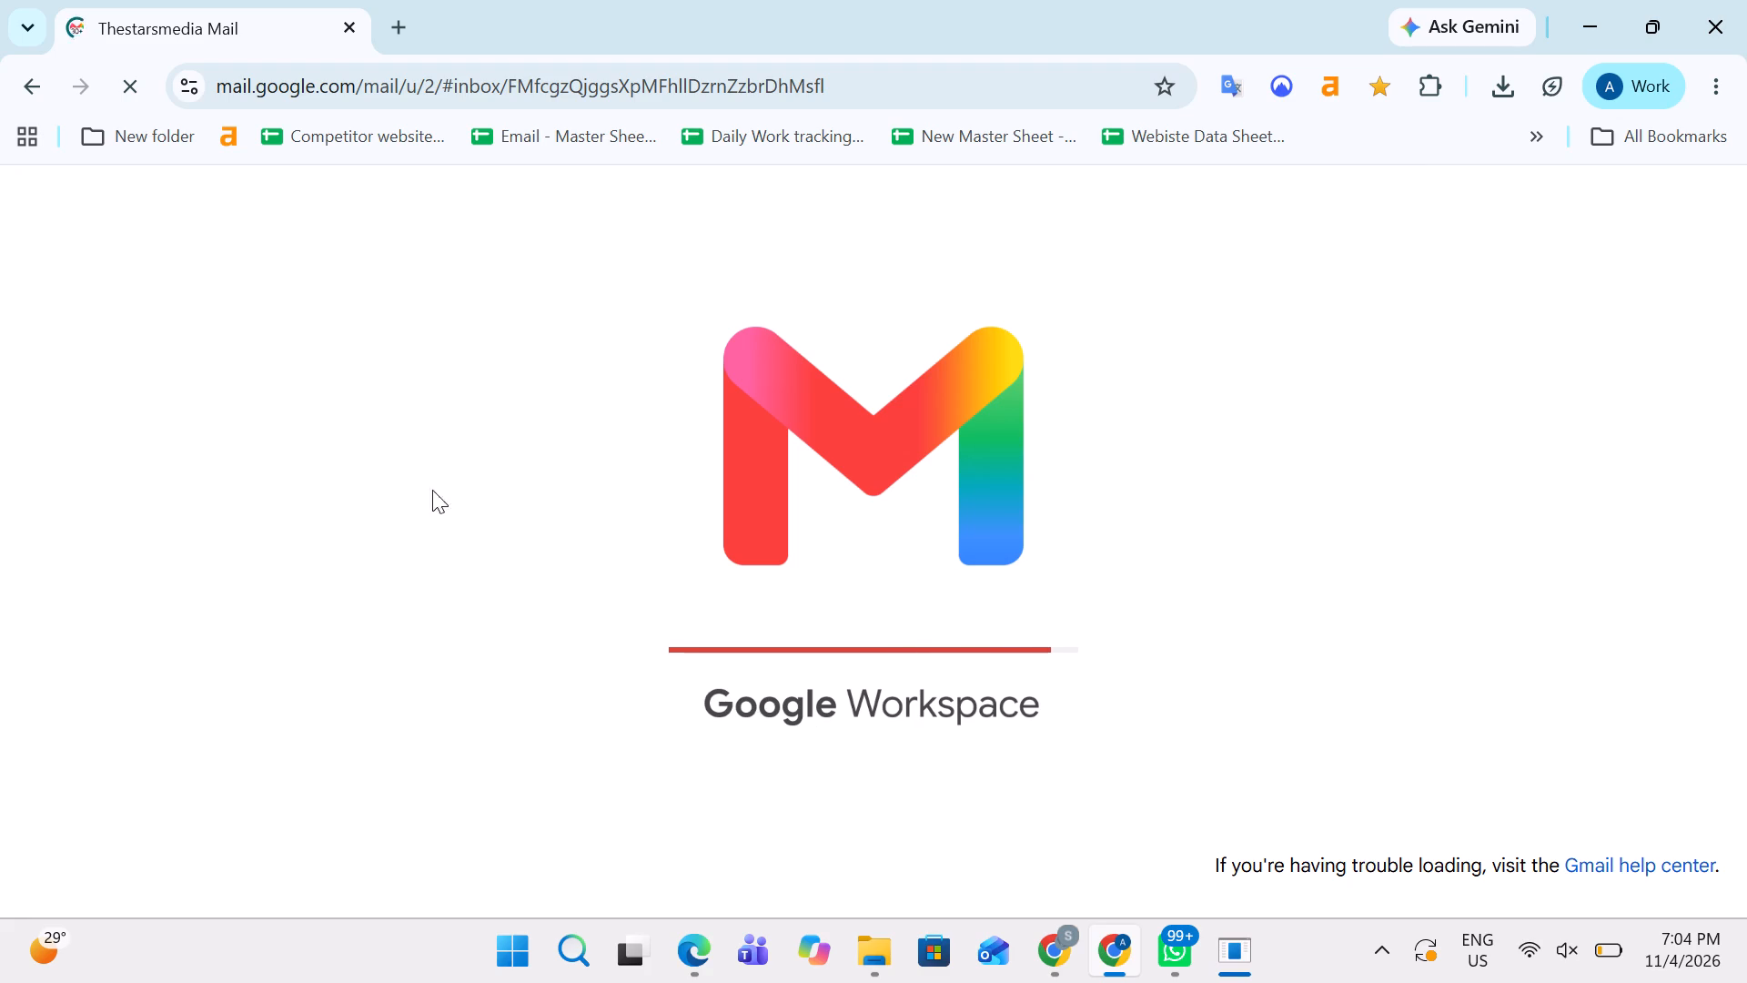
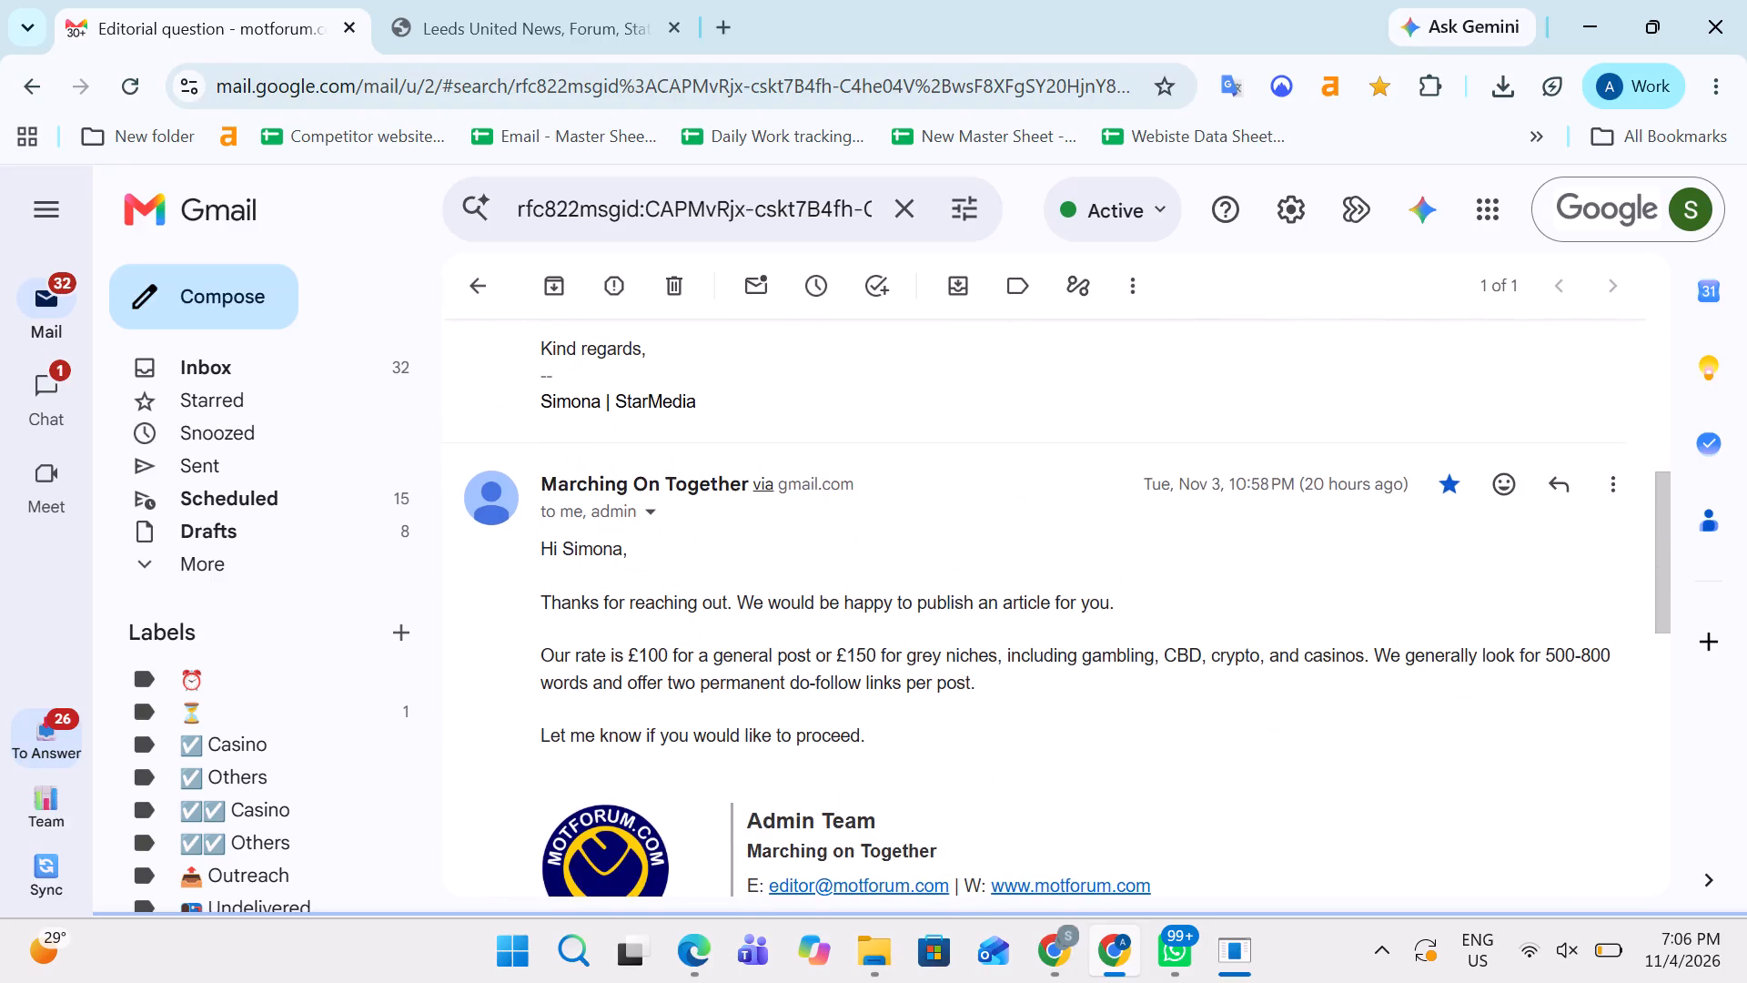
pyautogui.click(508, 0)
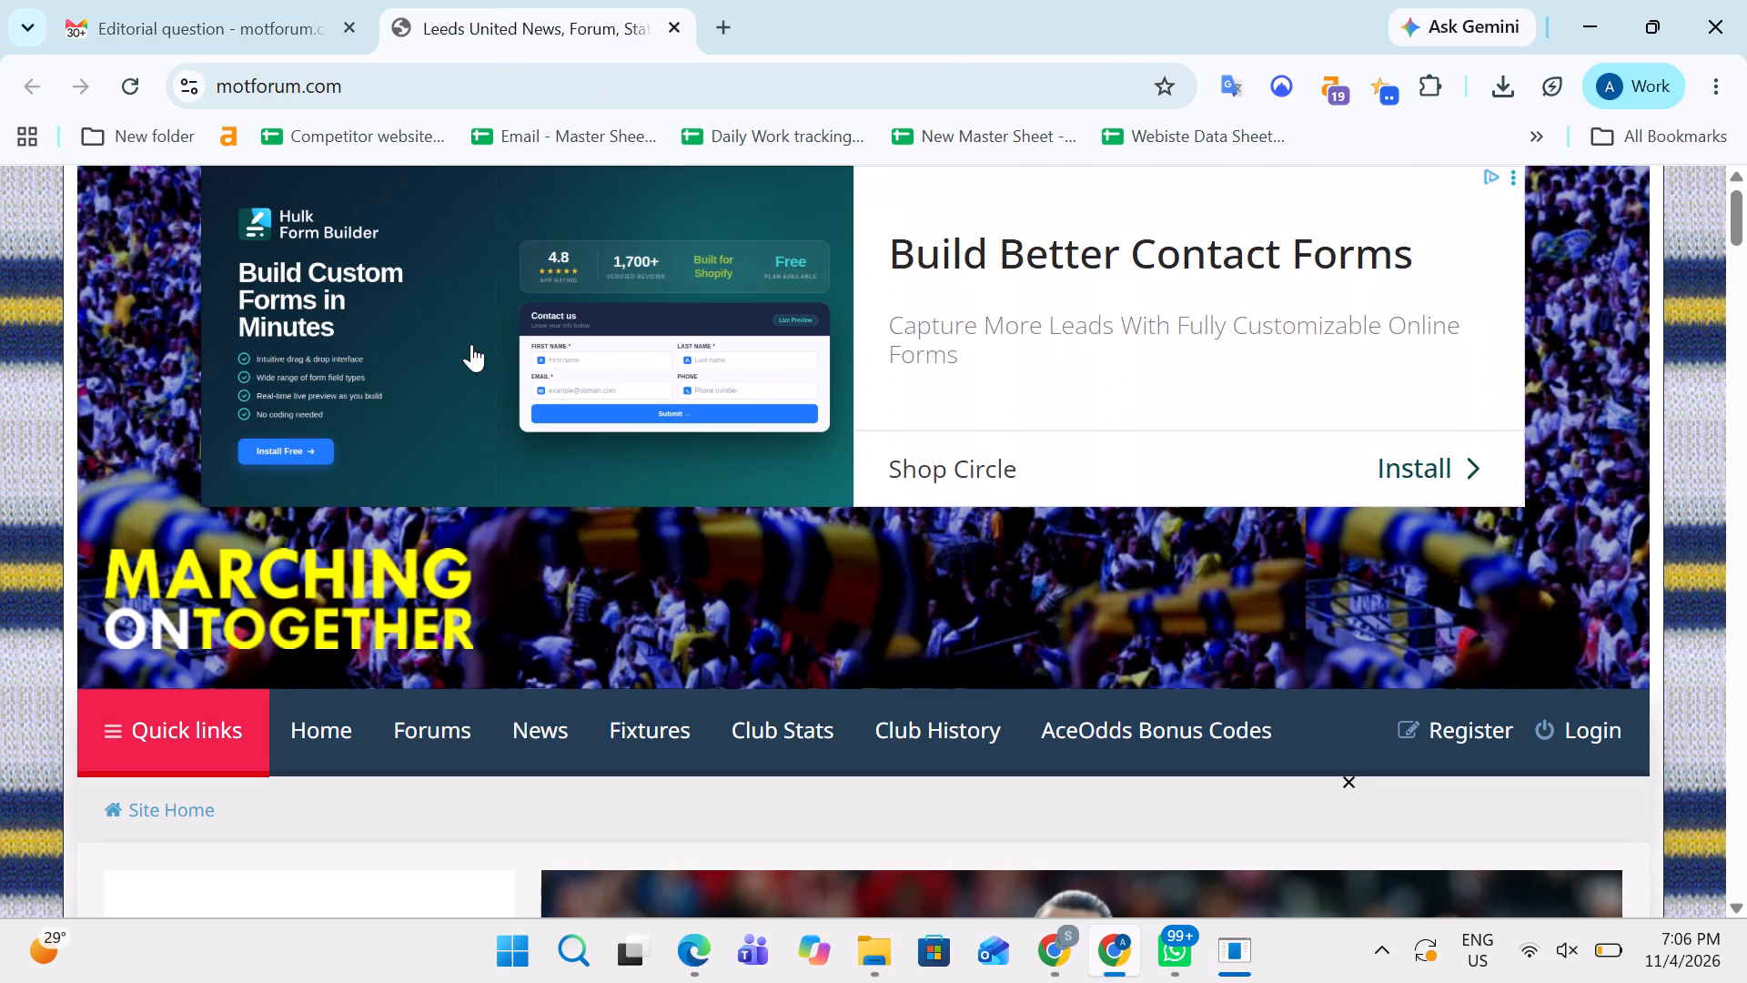
pyautogui.click(665, 27)
pyautogui.scroll(-4, 1121, 613)
pyautogui.scroll(4, 1121, 613)
pyautogui.scroll(-4, 1055, 492)
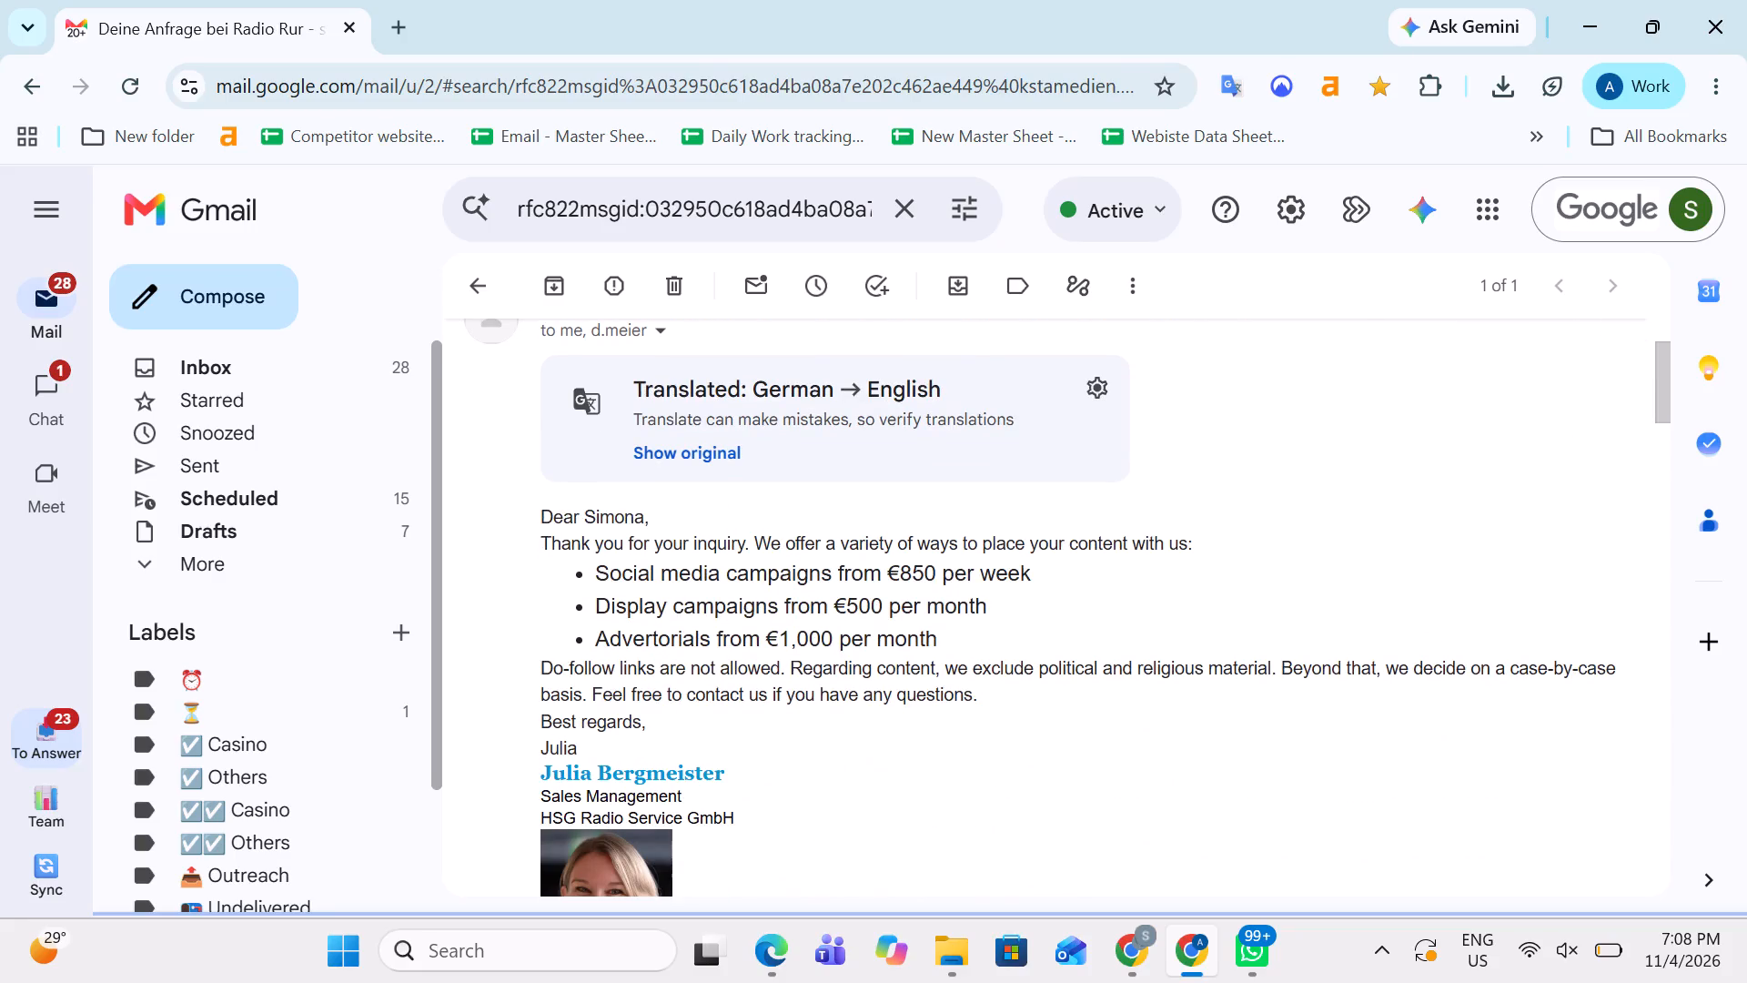
# Translate the July 24, 3:49 PM message containing the Radio Erft example from German to English.
pyautogui.scroll(-5, 1080, 588)
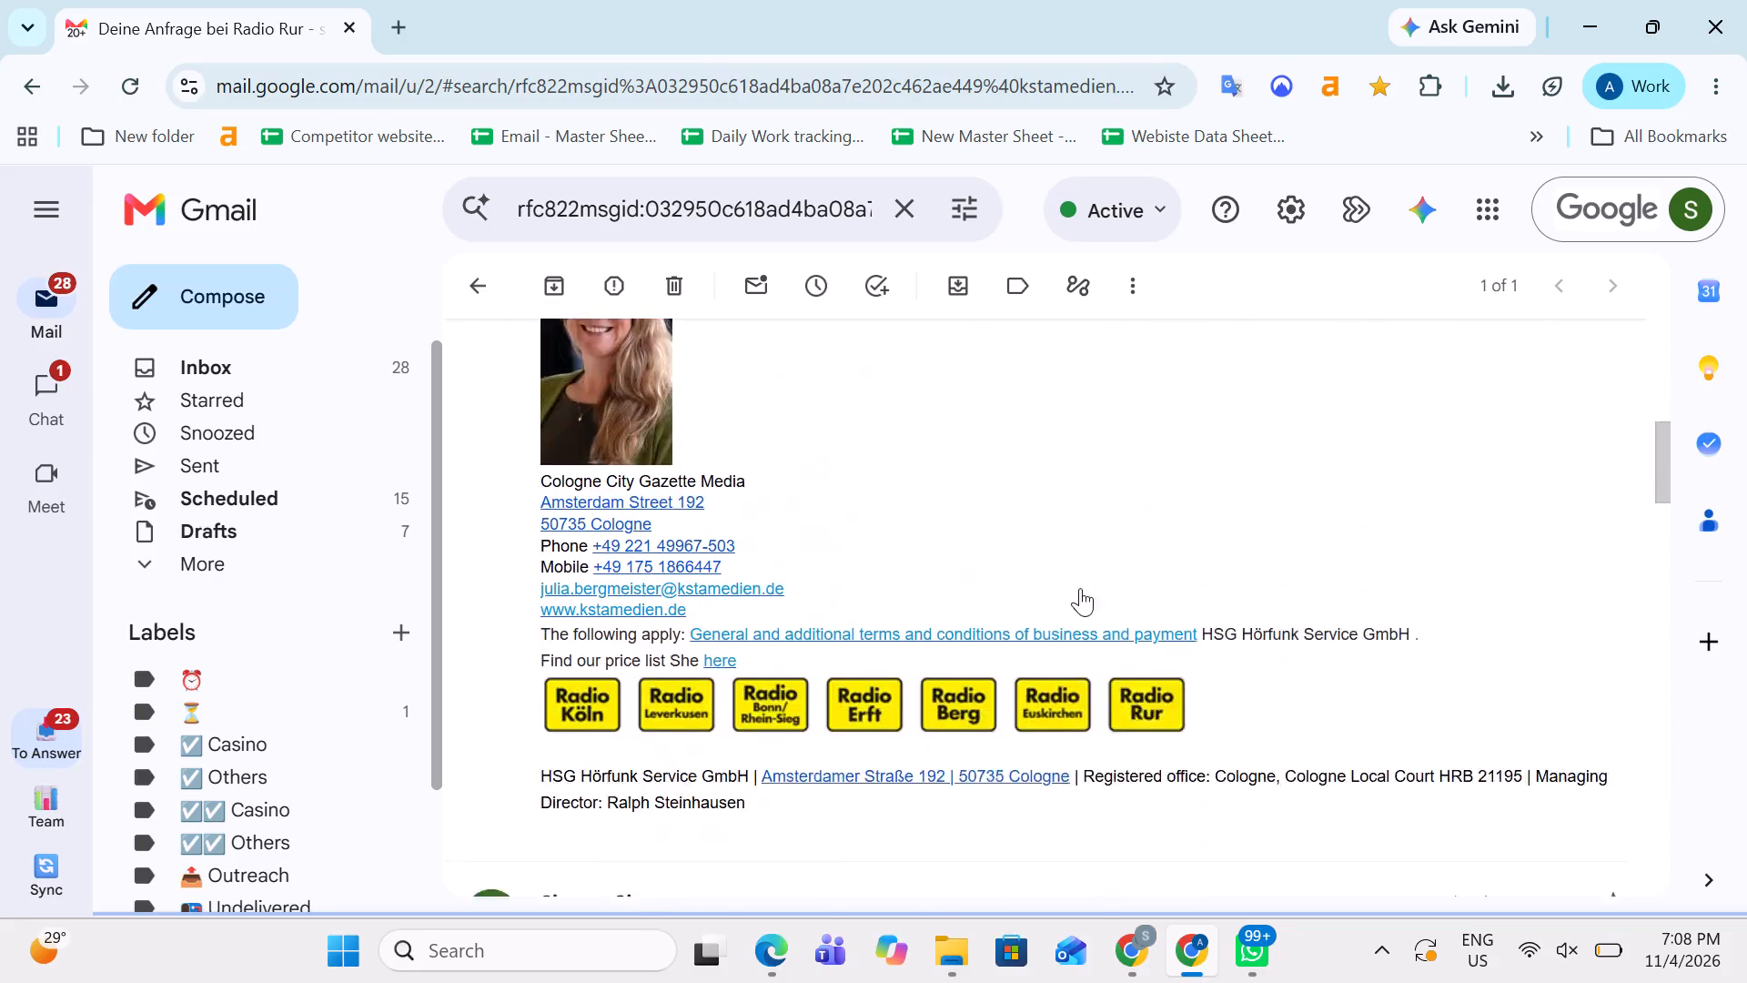
pyautogui.scroll(-6, 987, 603)
pyautogui.click(682, 451)
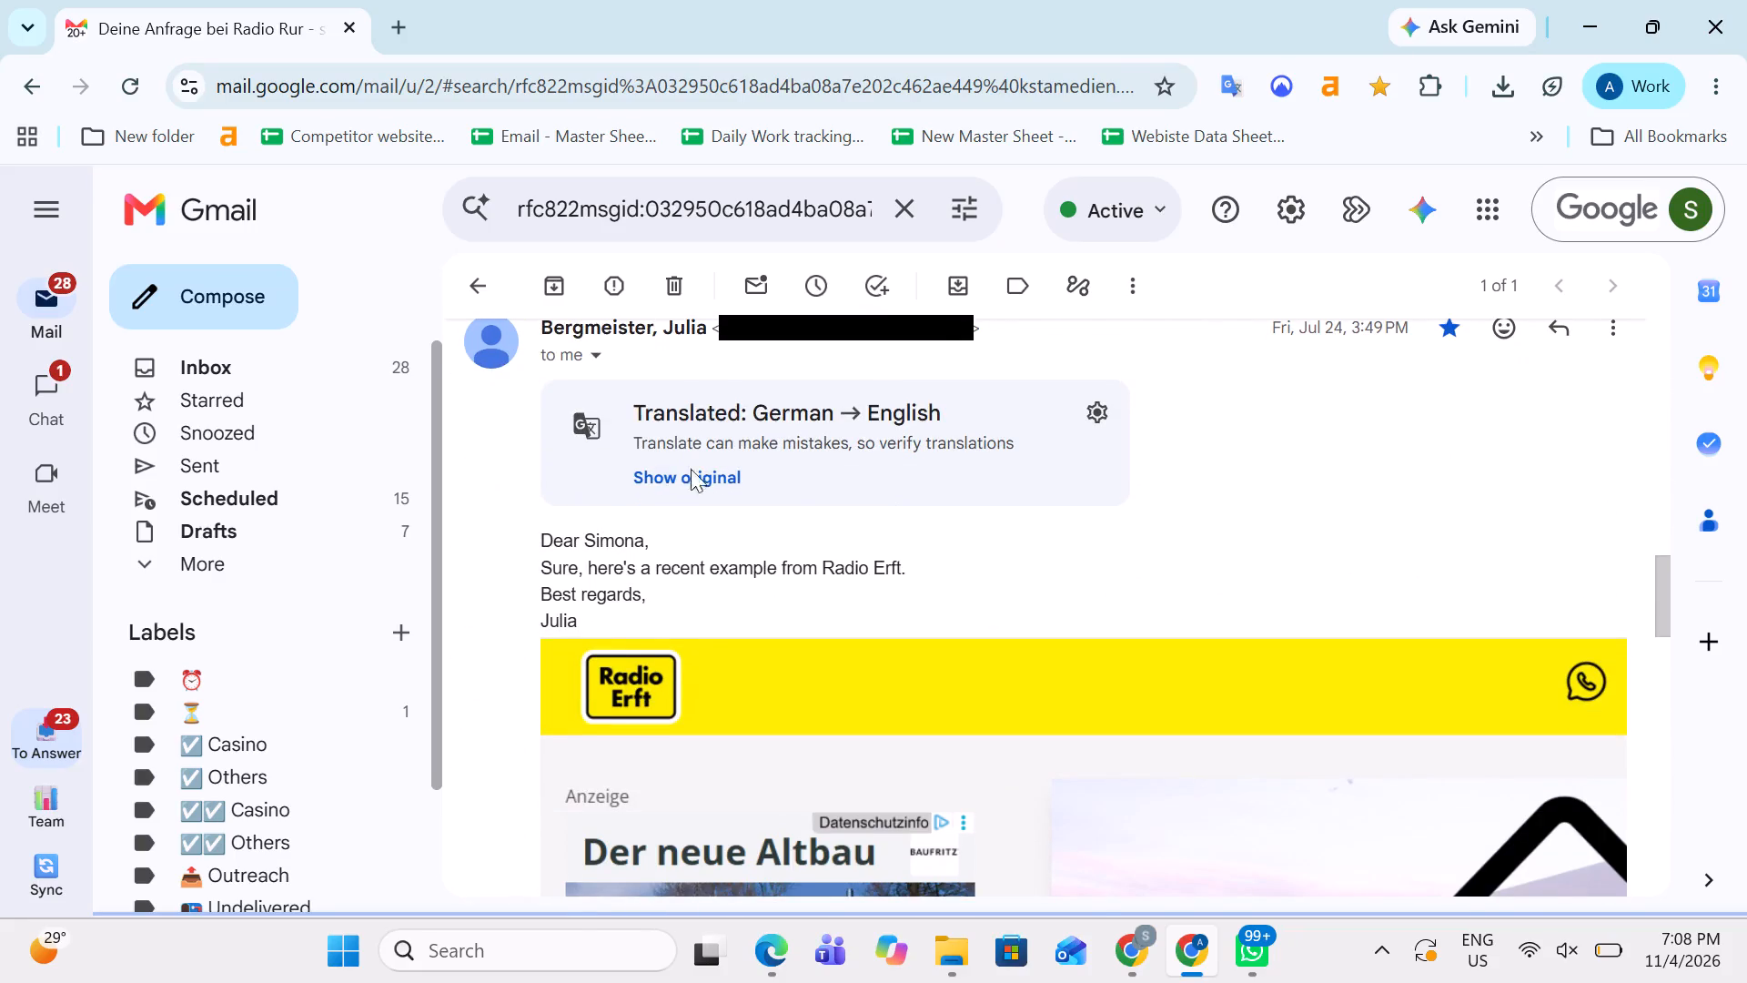
# Read the translated July 24 message with its Radio Erft example and the drafted reply beneath it.
pyautogui.scroll(2, 798, 588)
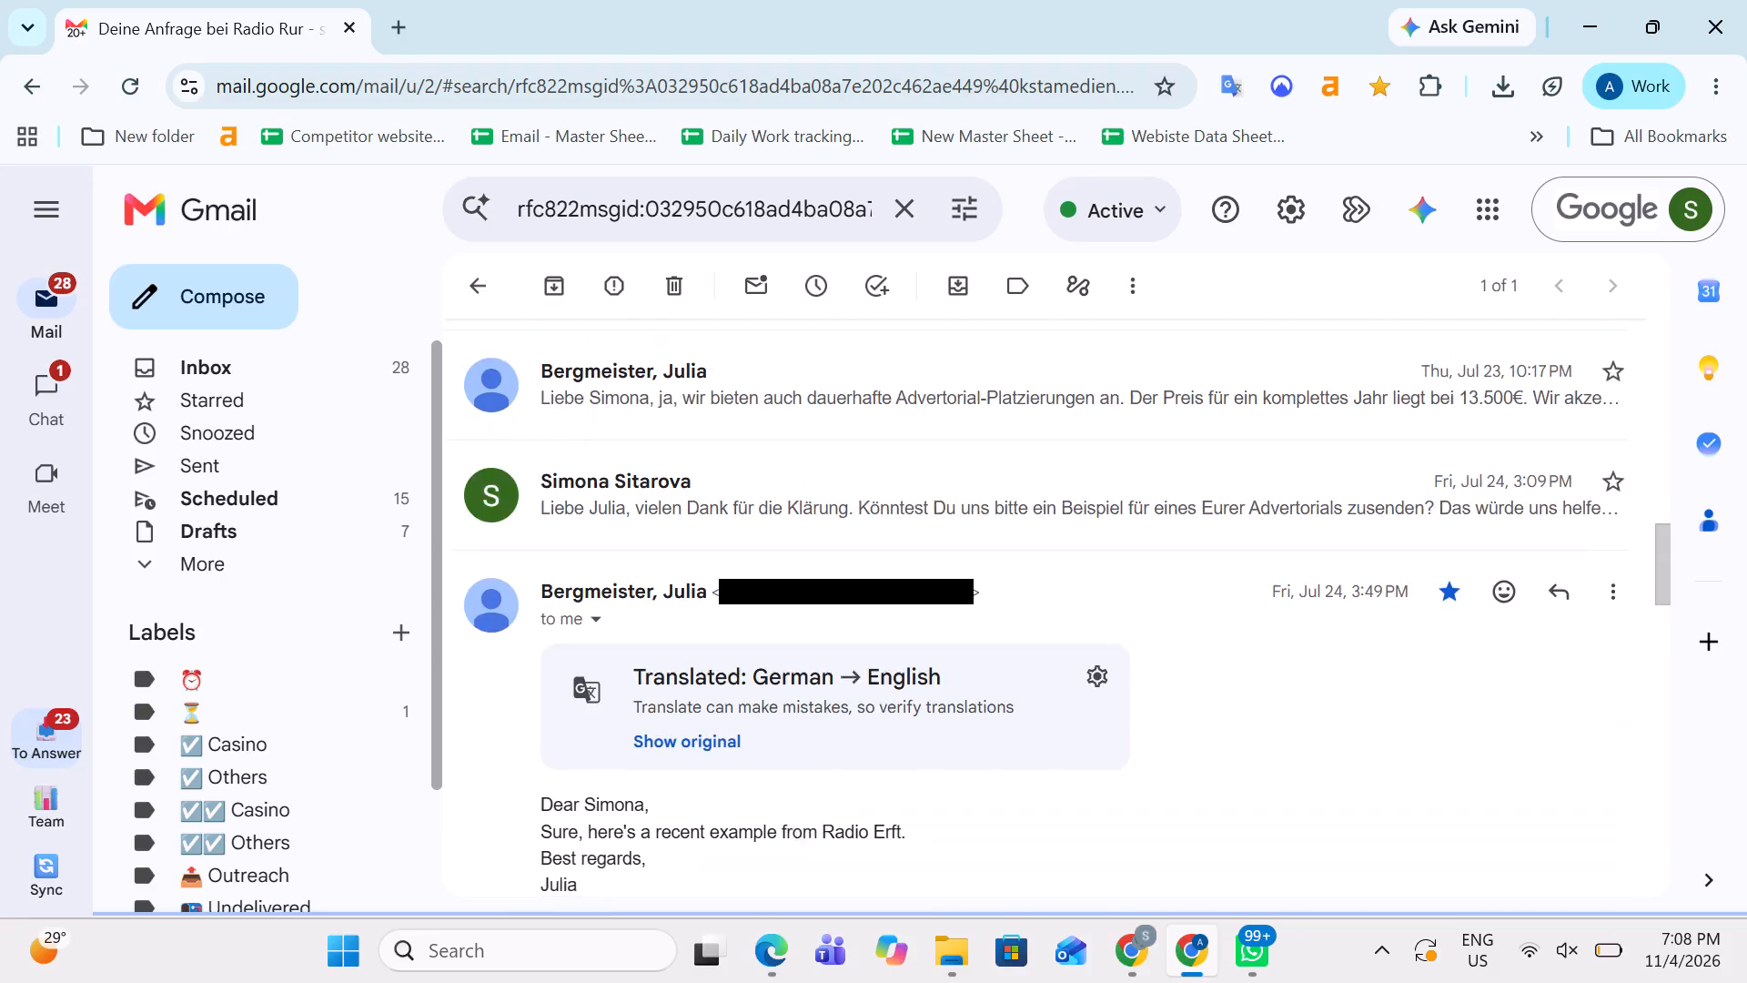
pyautogui.scroll(-14, 798, 588)
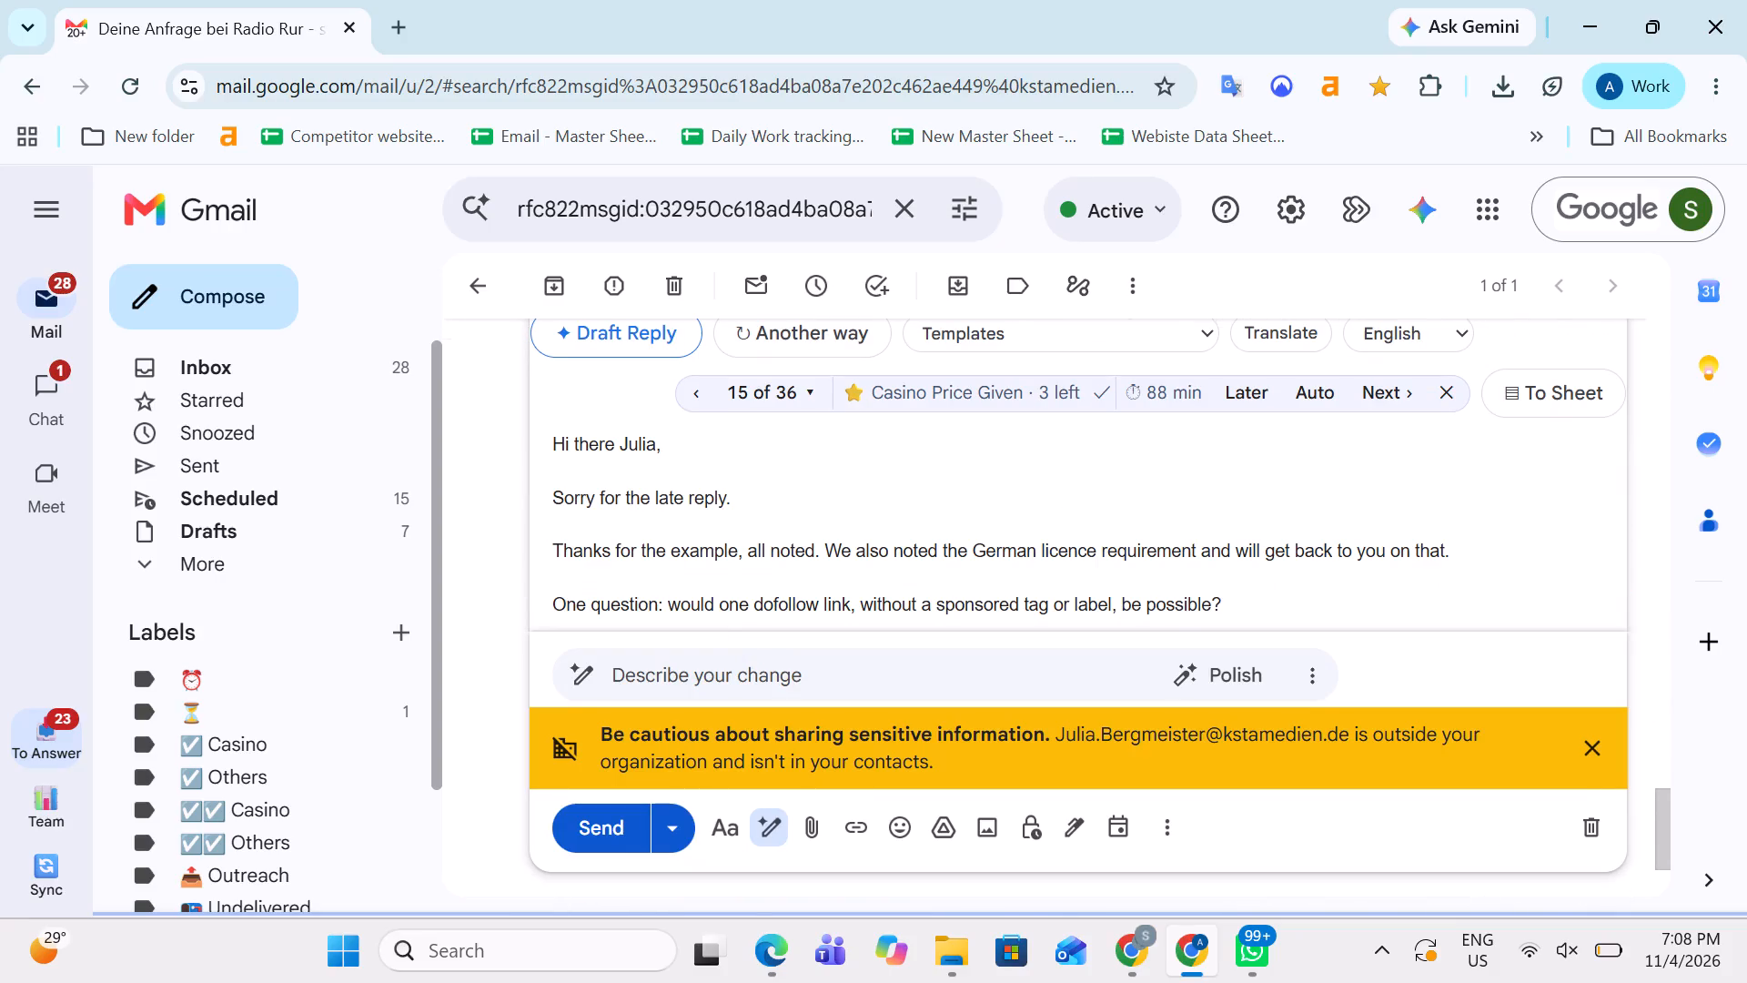
pyautogui.scroll(10, 861, 577)
pyautogui.scroll(1, 760, 586)
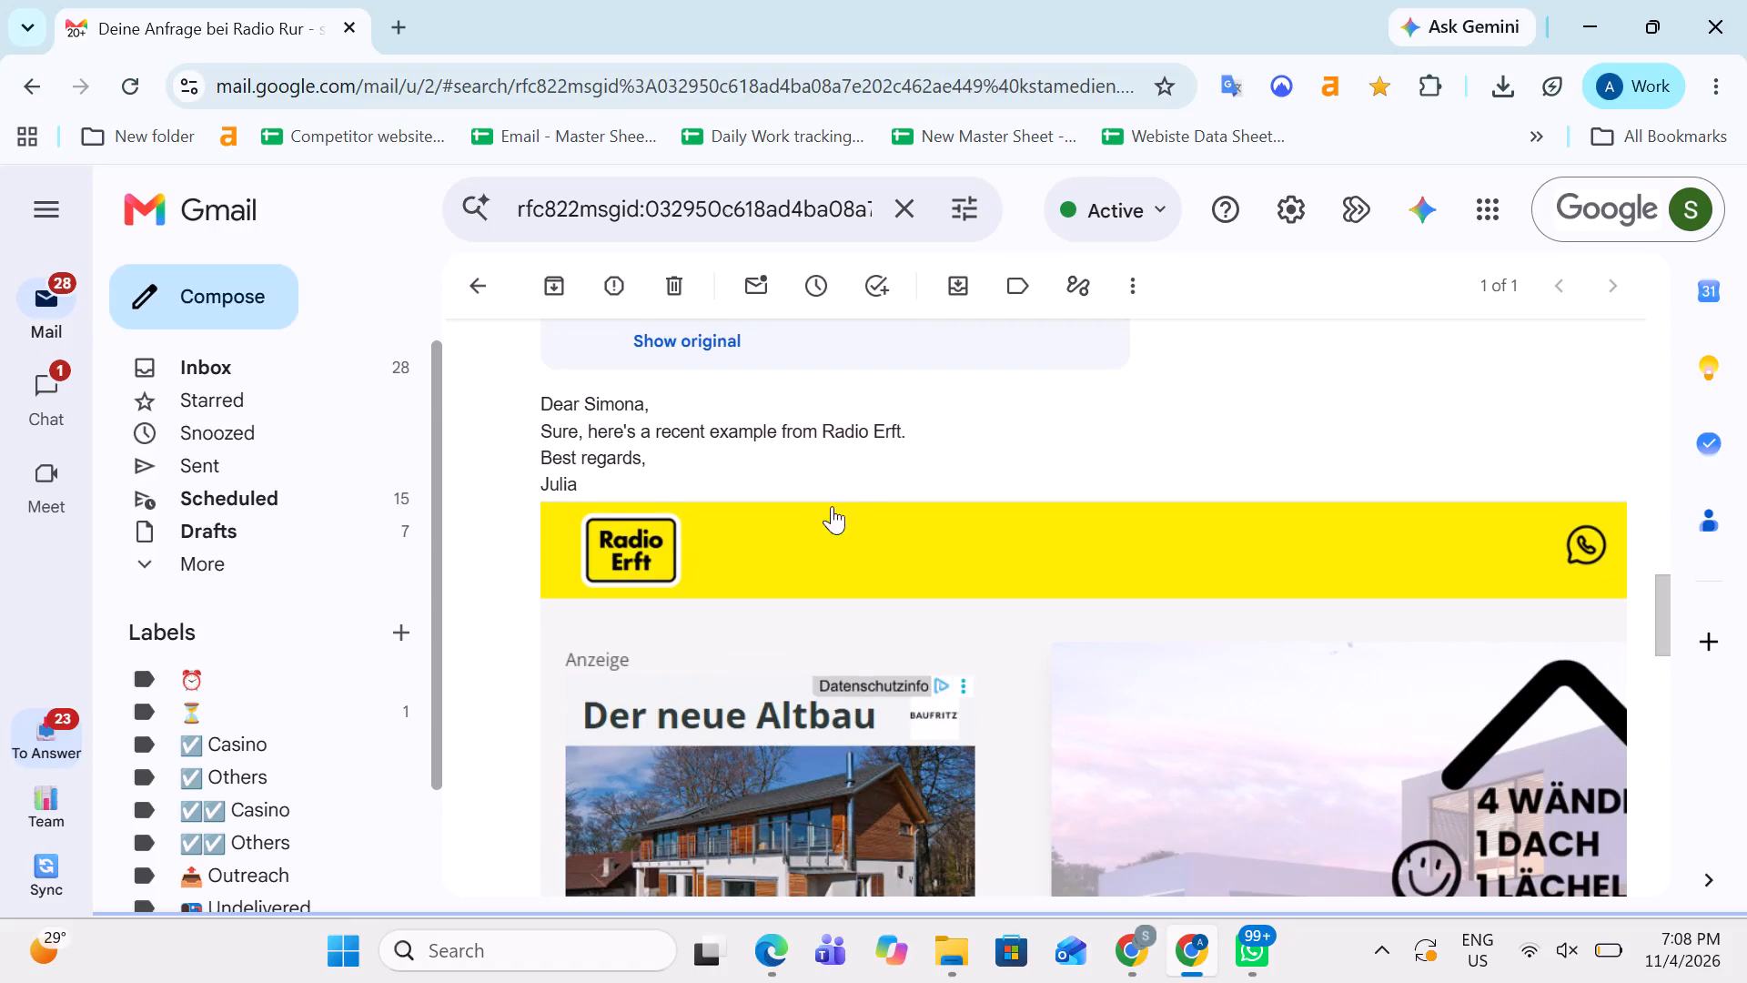
# Expand the sent July 24, 3:09 PM message and view an English translation of its whole paragraph.
pyautogui.scroll(3, 828, 522)
pyautogui.click(689, 535)
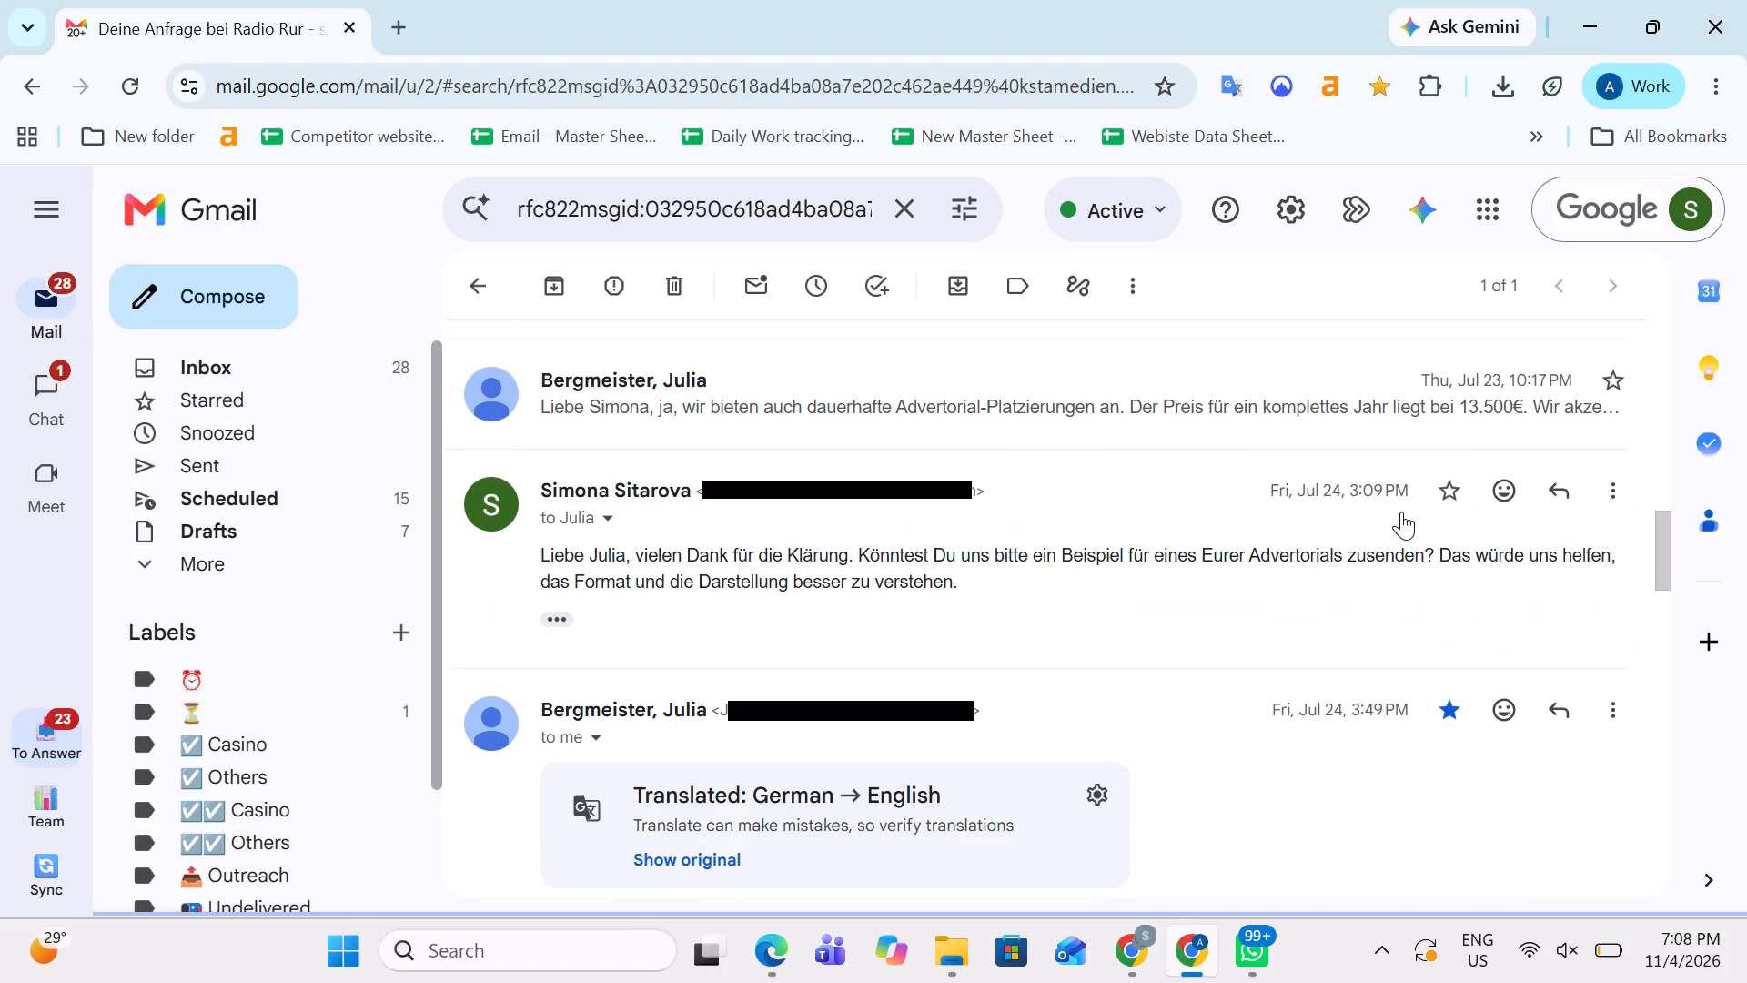
pyautogui.tripleClick(1348, 557)
pyautogui.click(1338, 532)
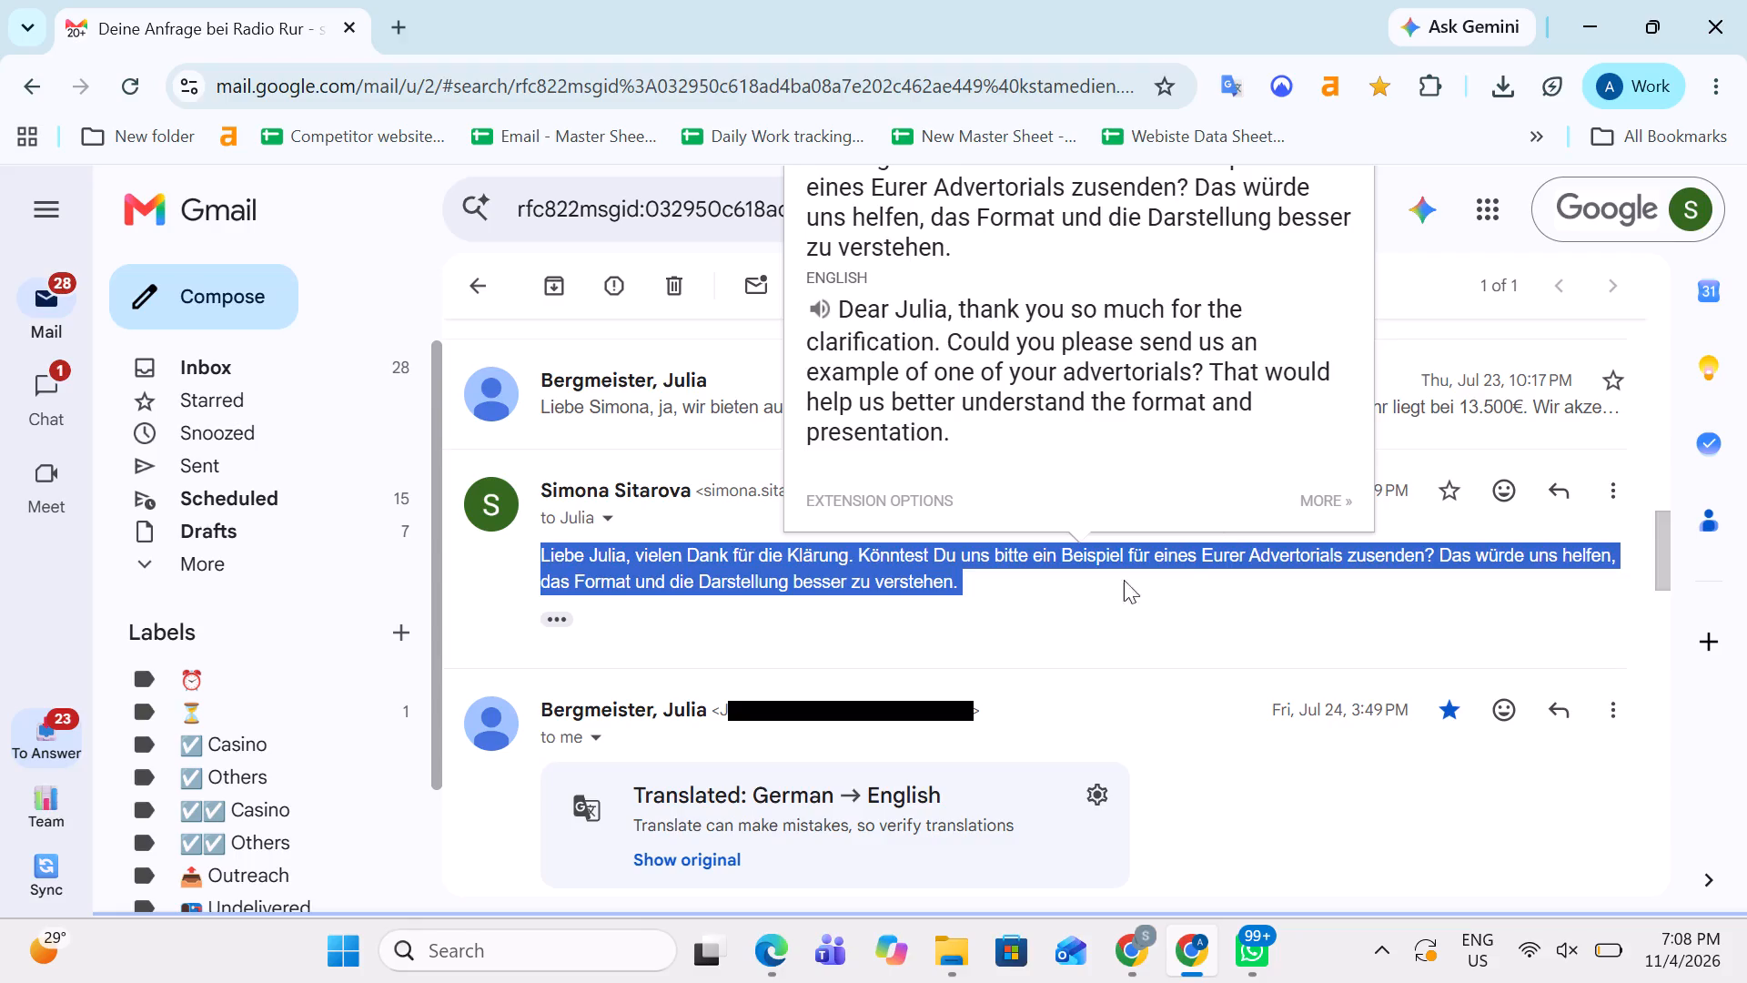
pyautogui.click(1069, 650)
# Expand the July 23 message about long-term advertorial placements and translate it to English.
pyautogui.scroll(2, 793, 572)
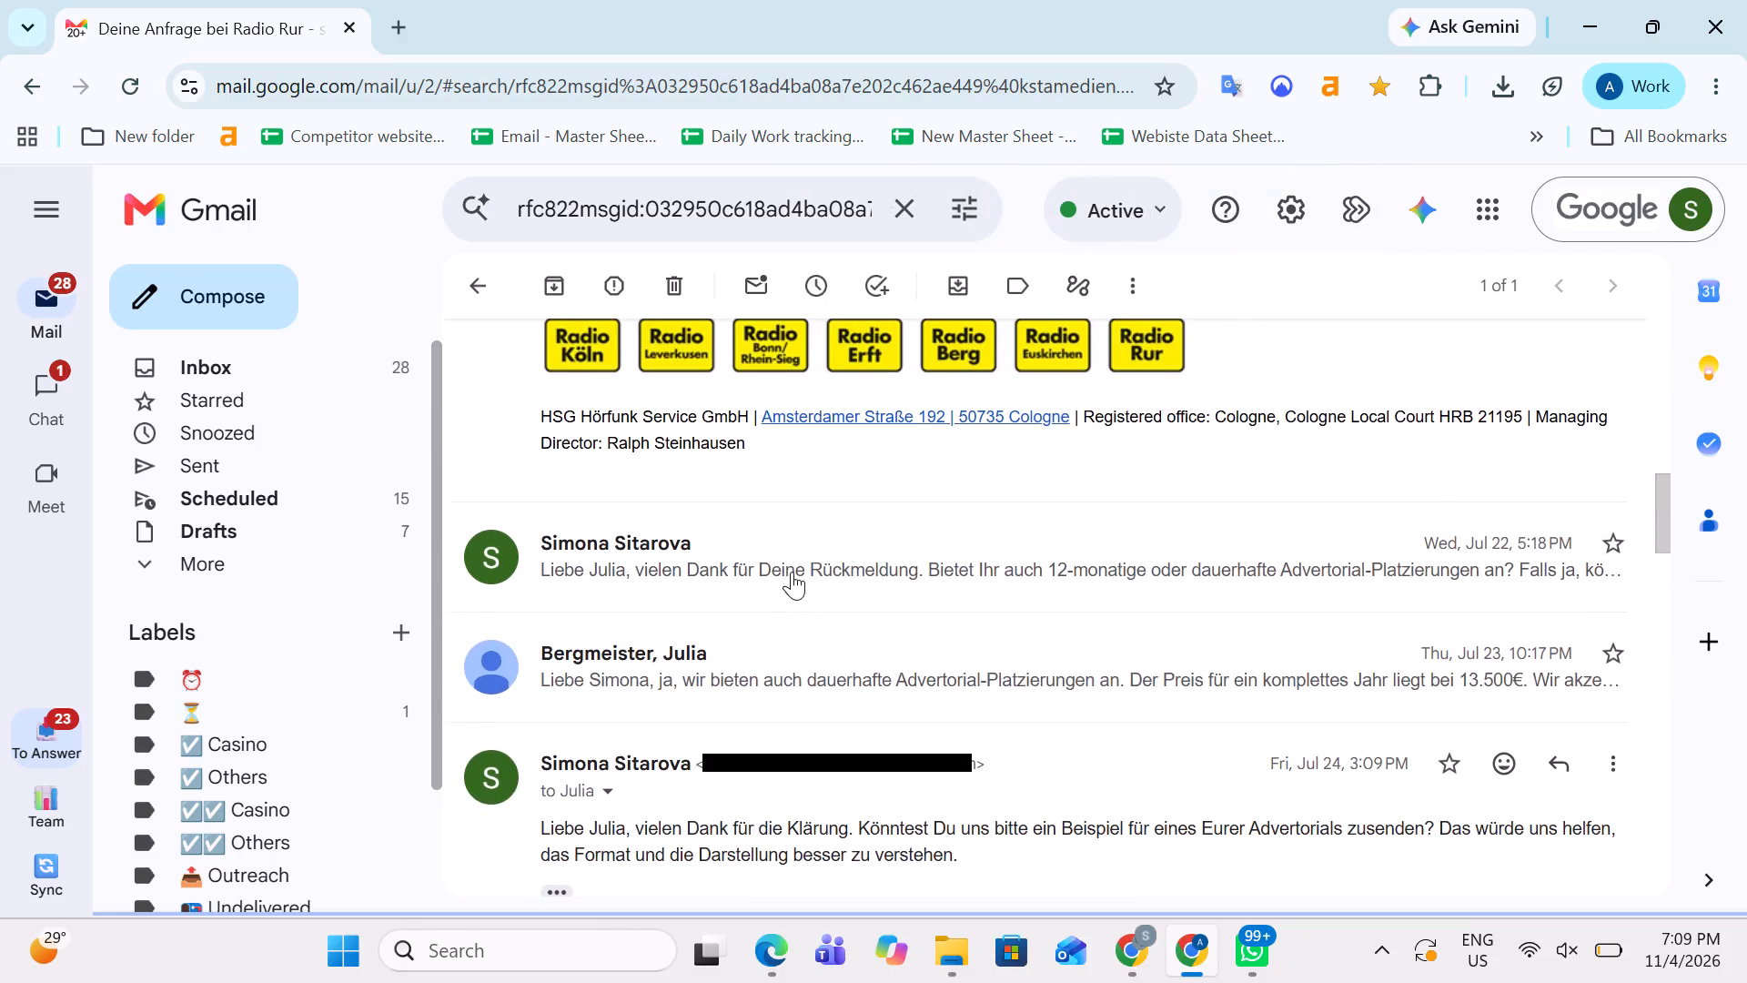
pyautogui.click(794, 678)
pyautogui.scroll(-1, 761, 653)
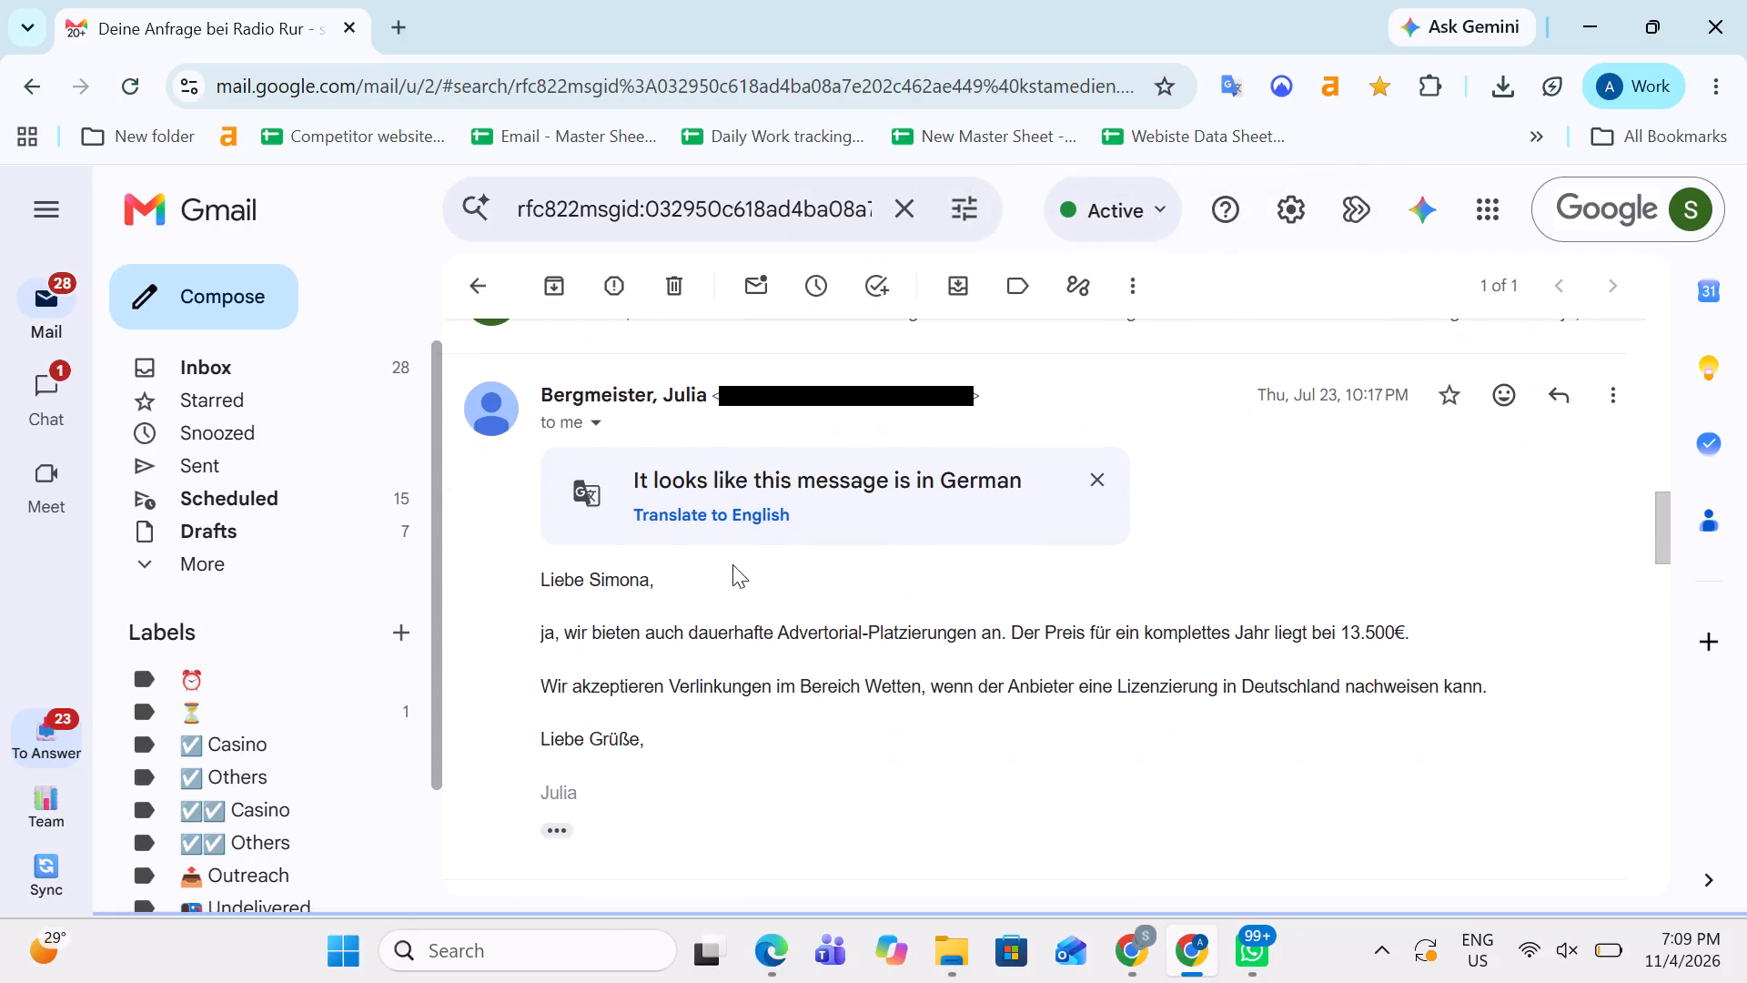
pyautogui.click(720, 522)
pyautogui.scroll(-1, 752, 582)
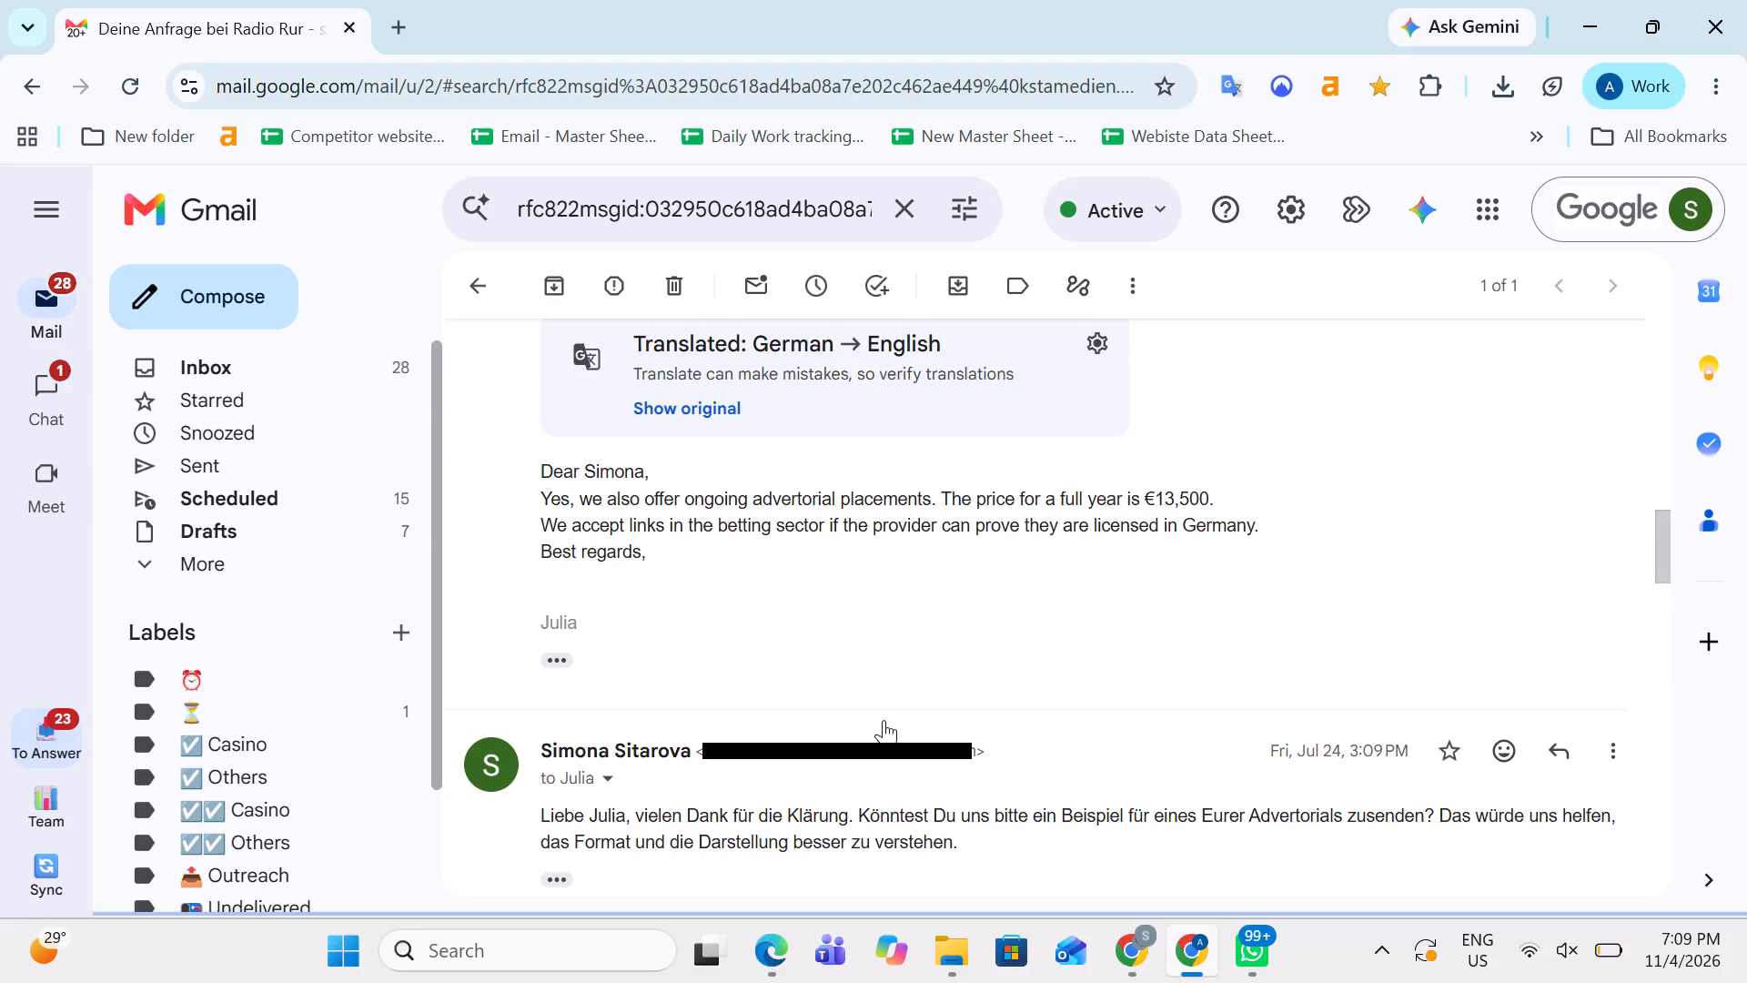
# Expand the sent July 22 message asking about 12-month advertorial placements and translate it to English.
pyautogui.scroll(3, 884, 720)
pyautogui.click(753, 594)
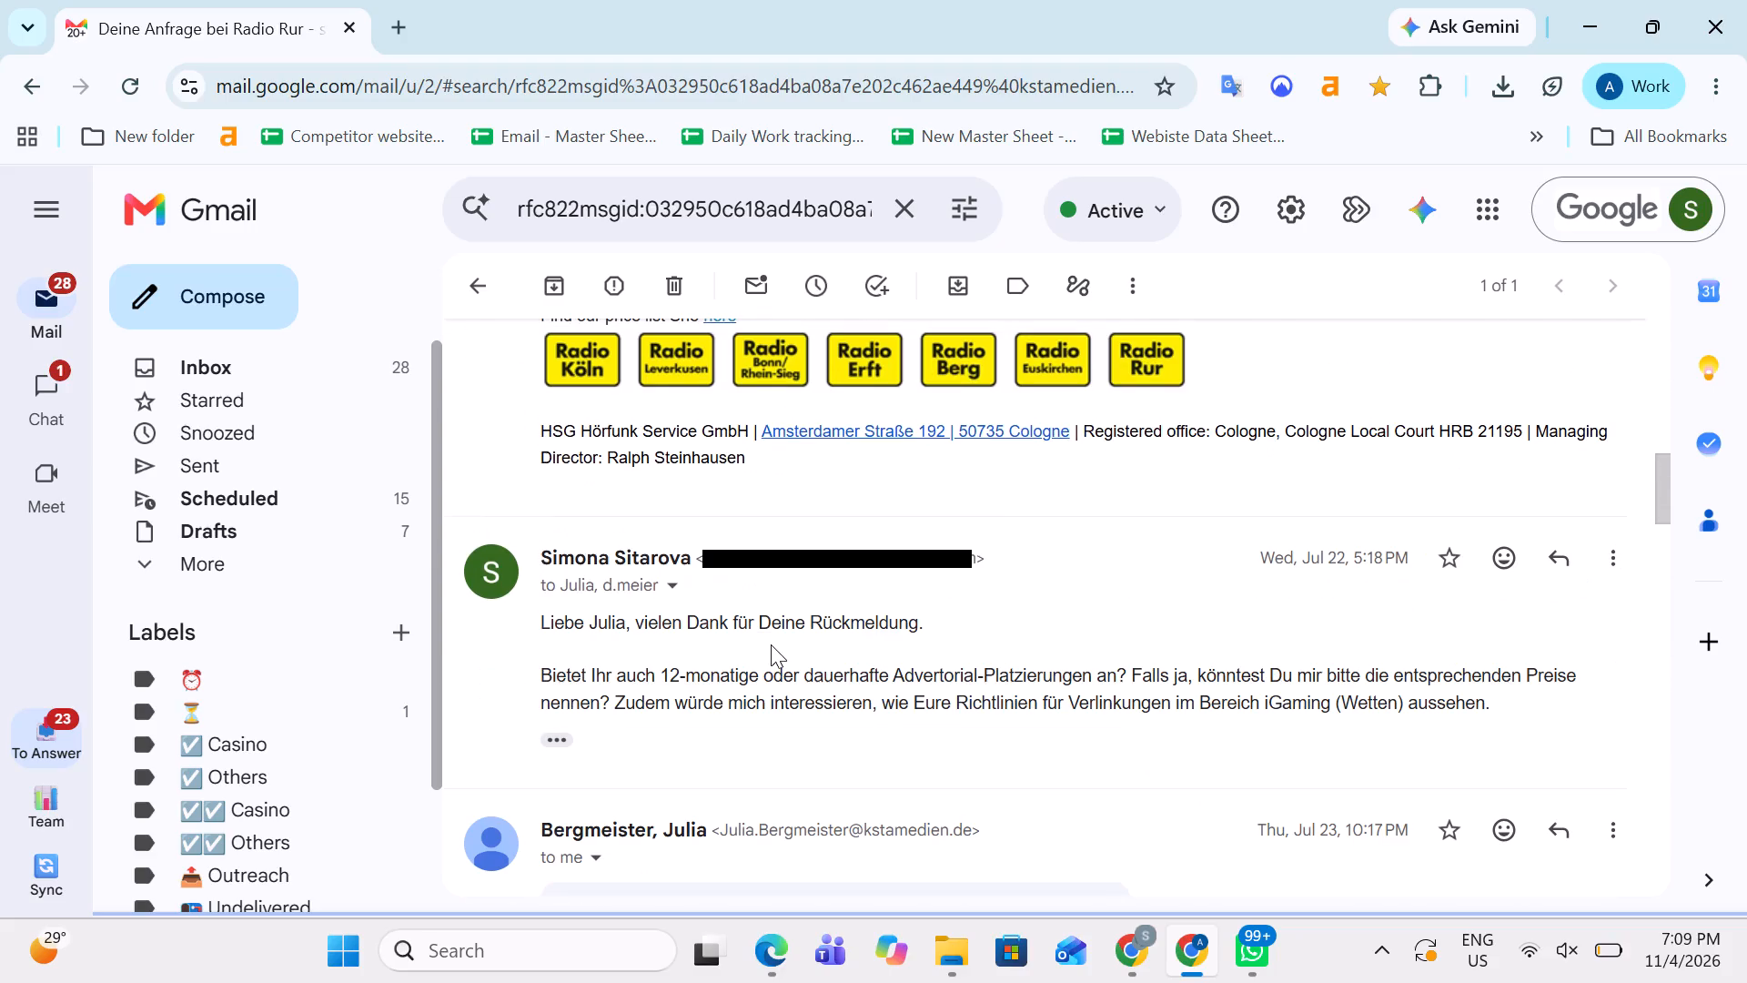
pyautogui.click(1627, 552)
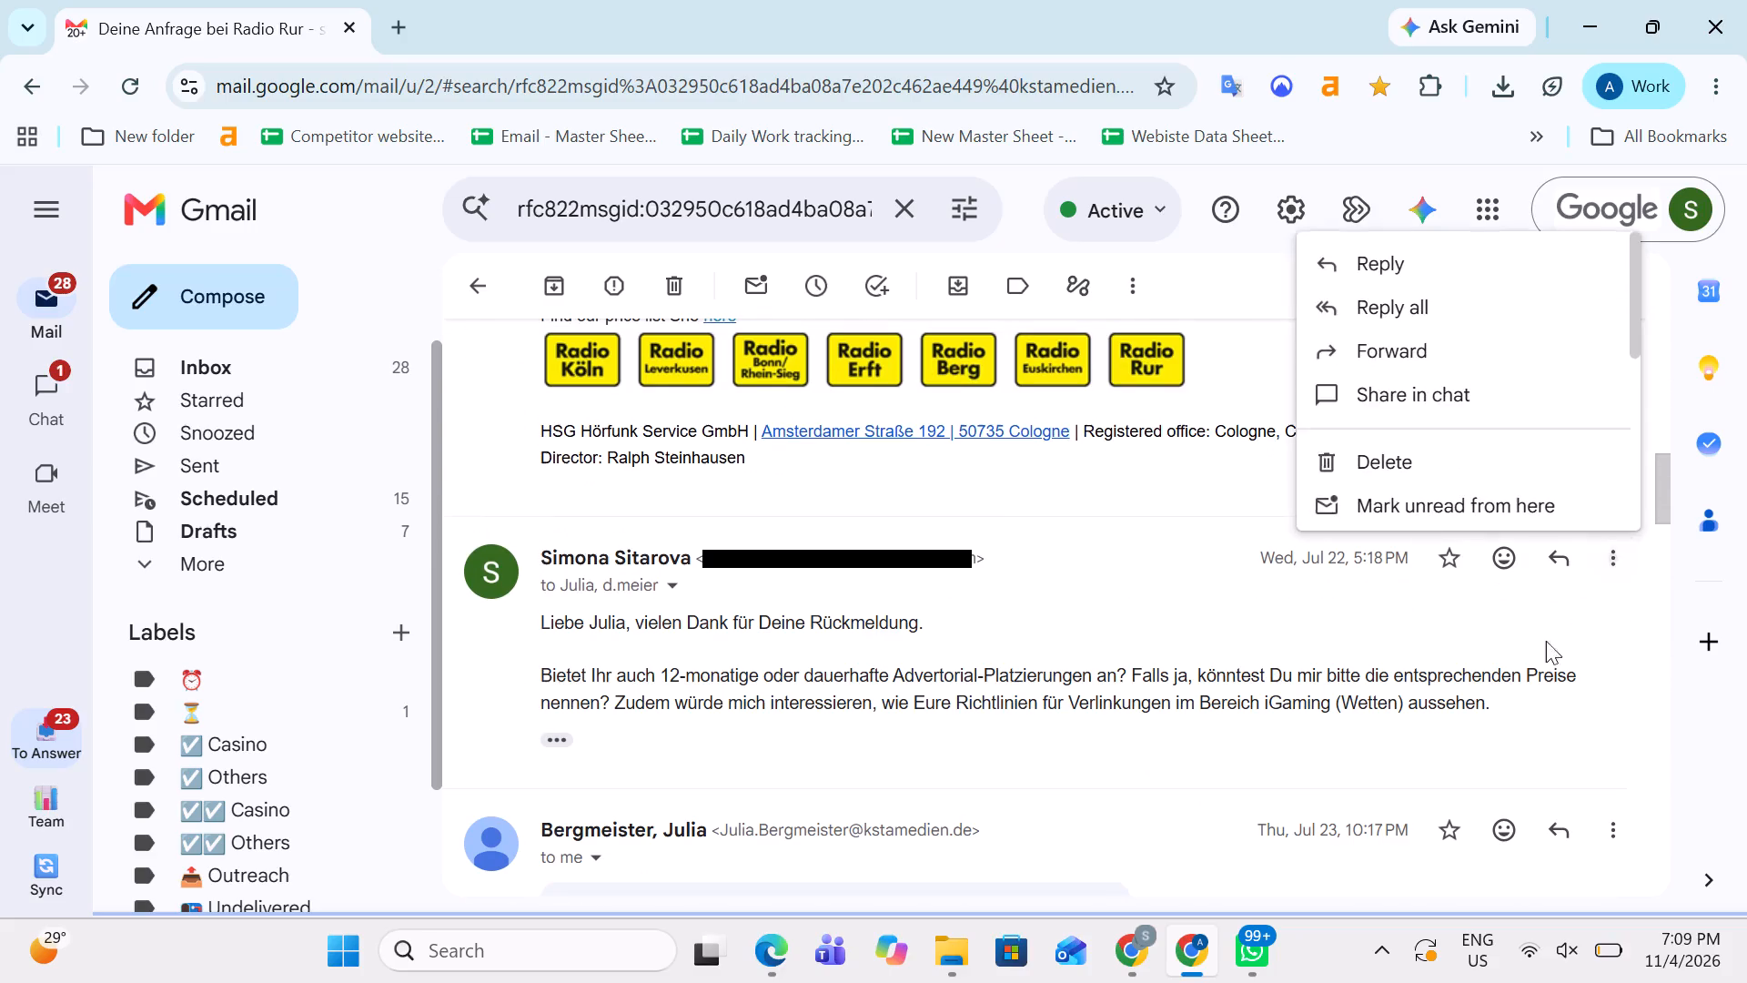
pyautogui.scroll(-2, 1455, 432)
pyautogui.click(1399, 453)
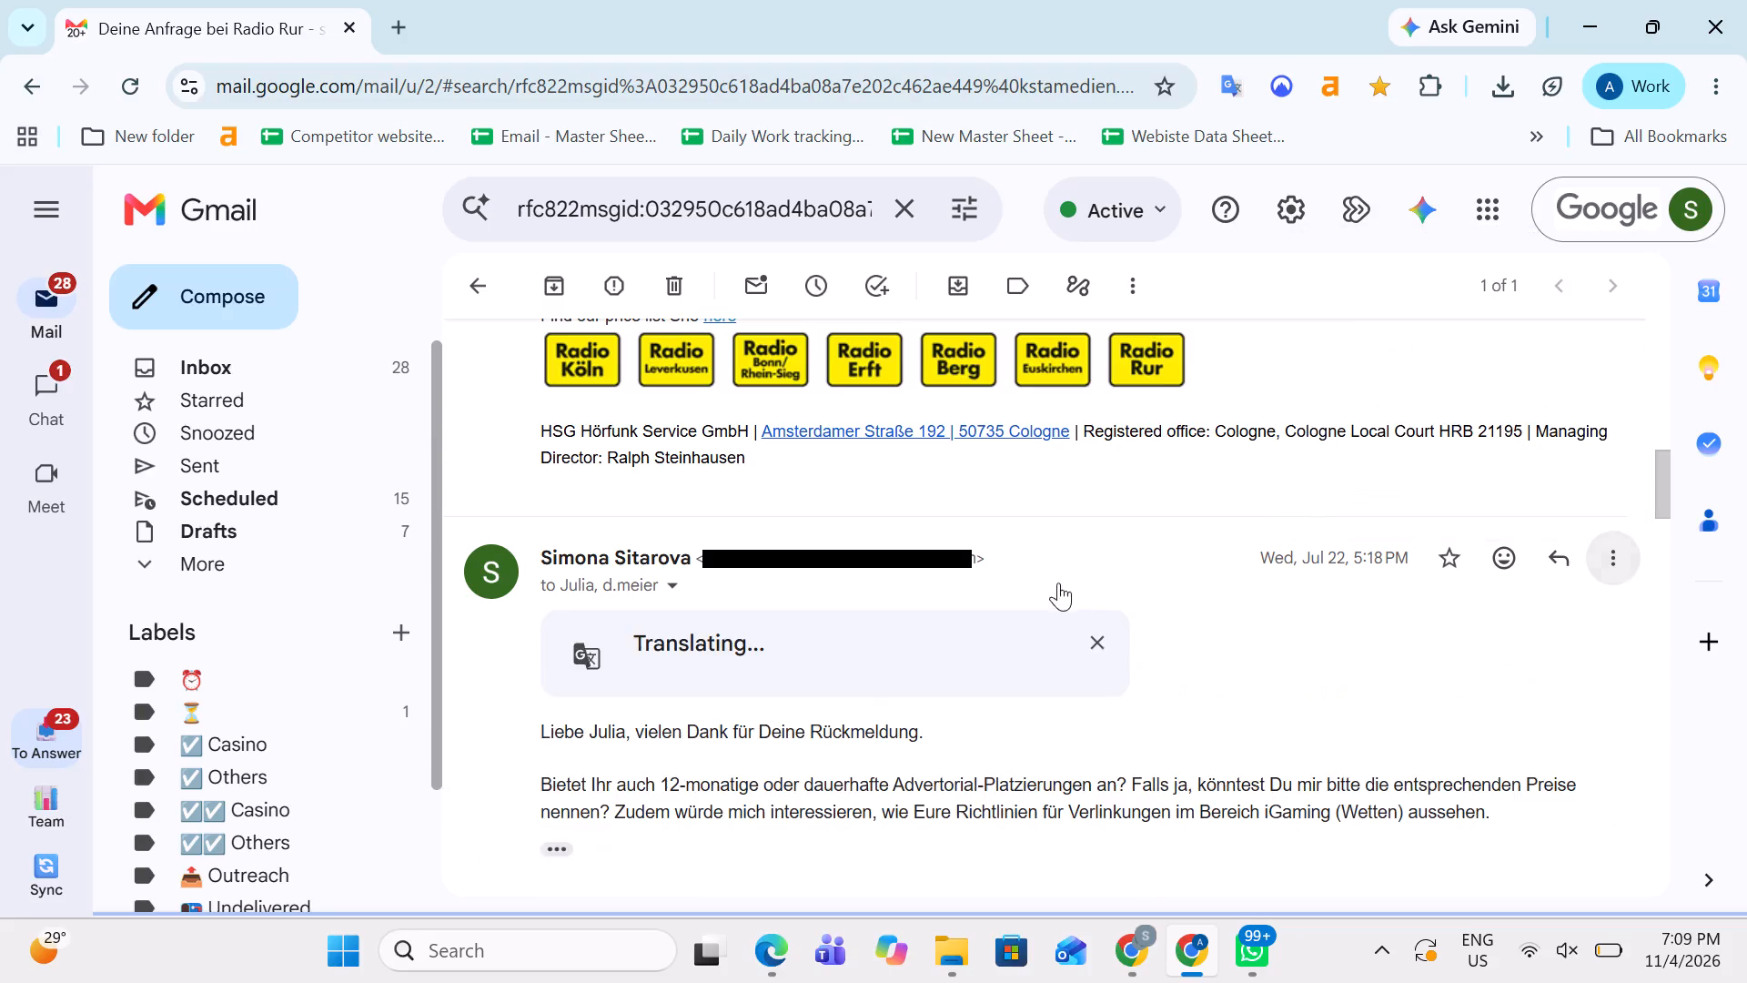
pyautogui.scroll(-2, 1057, 583)
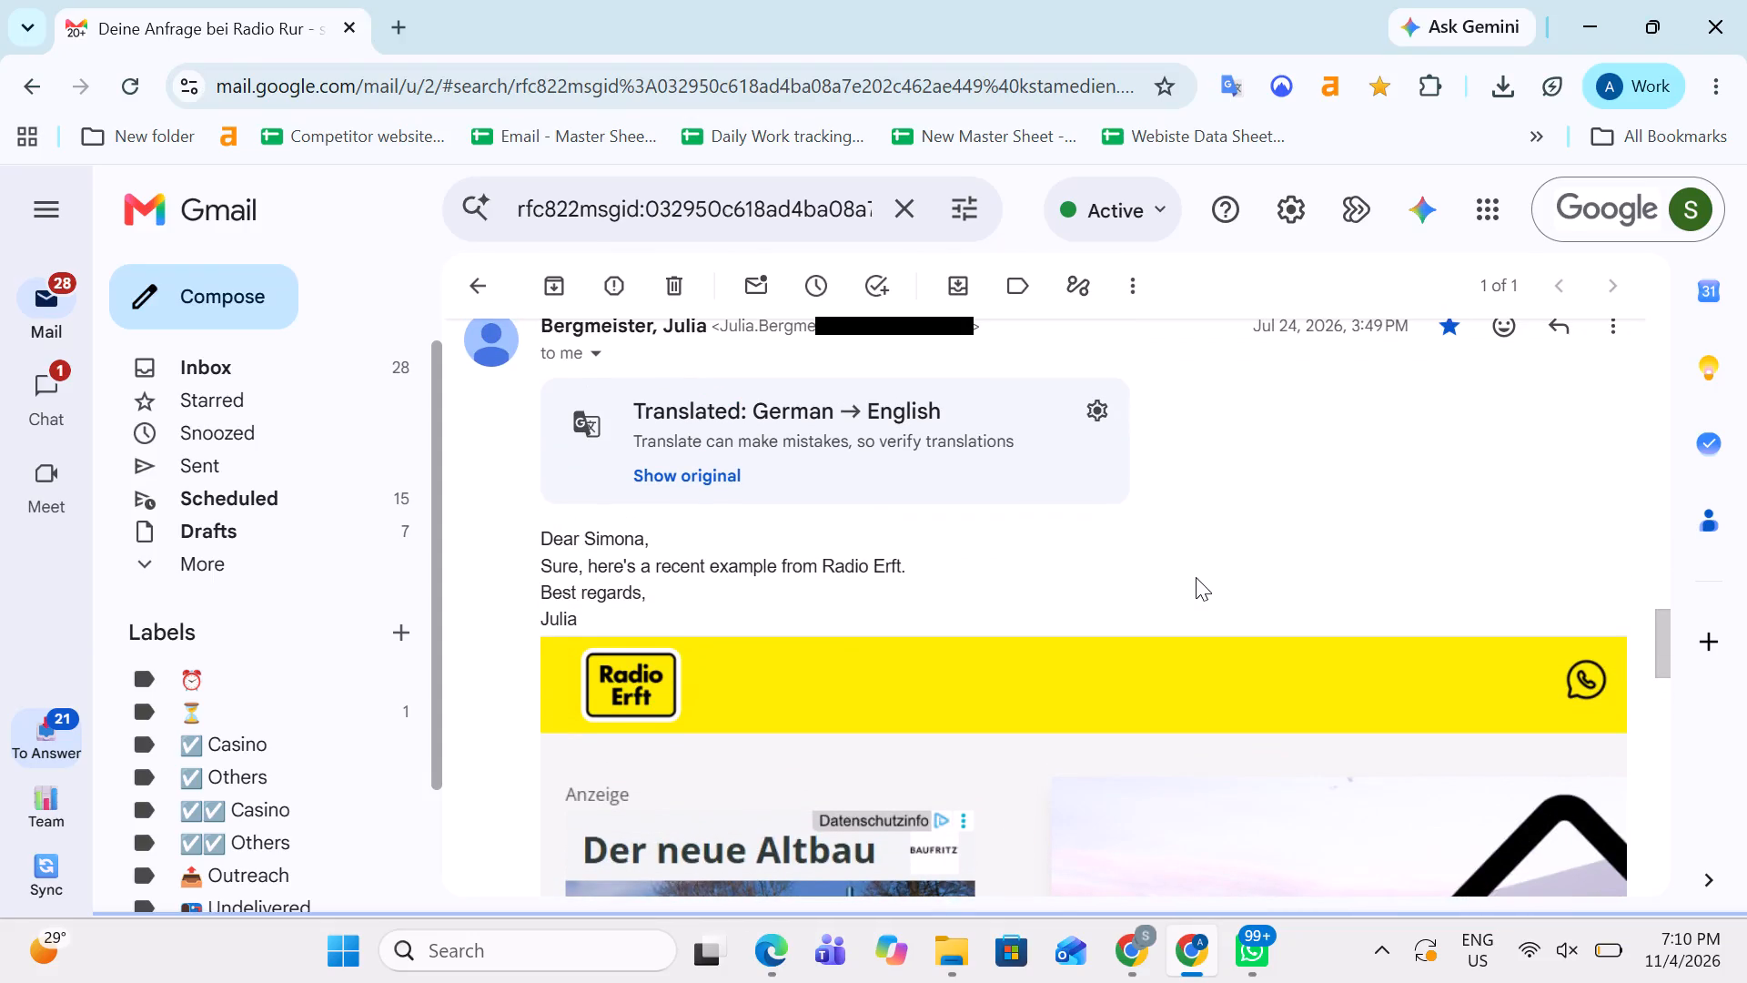
# Reread the drafted reply about the German licence requirement and dofollow link against the Radio Erft example.
pyautogui.scroll(-4, 1196, 577)
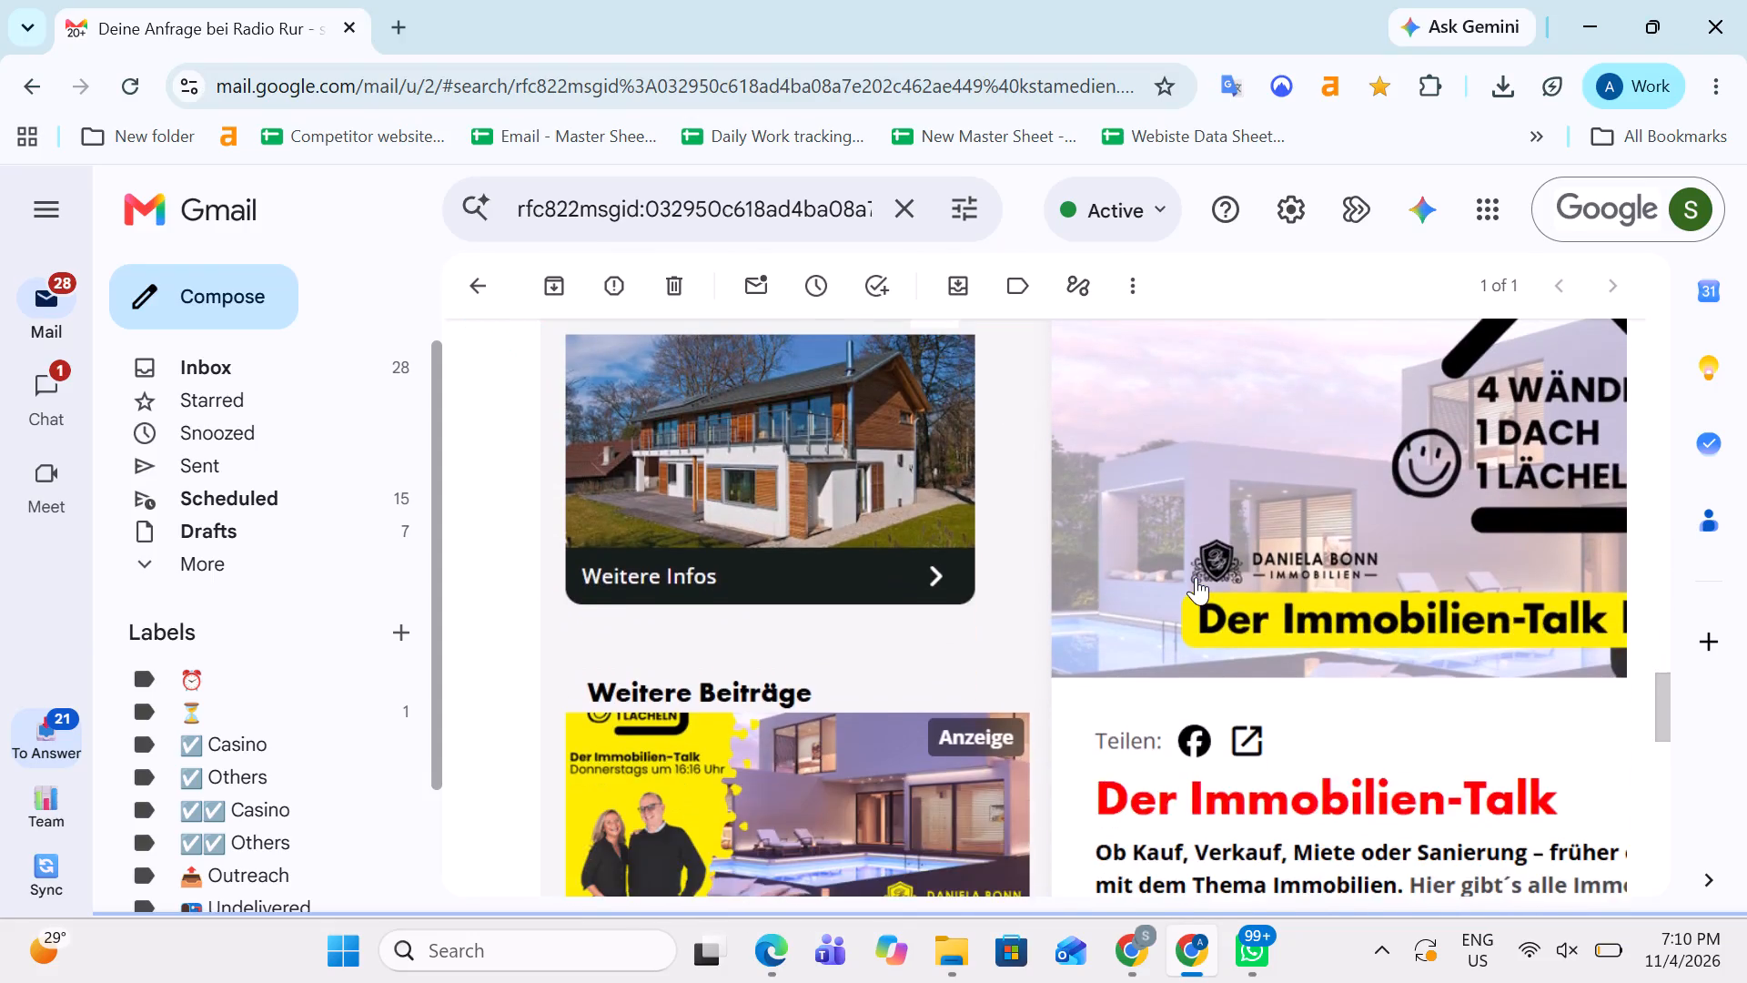
pyautogui.scroll(-1, 1196, 577)
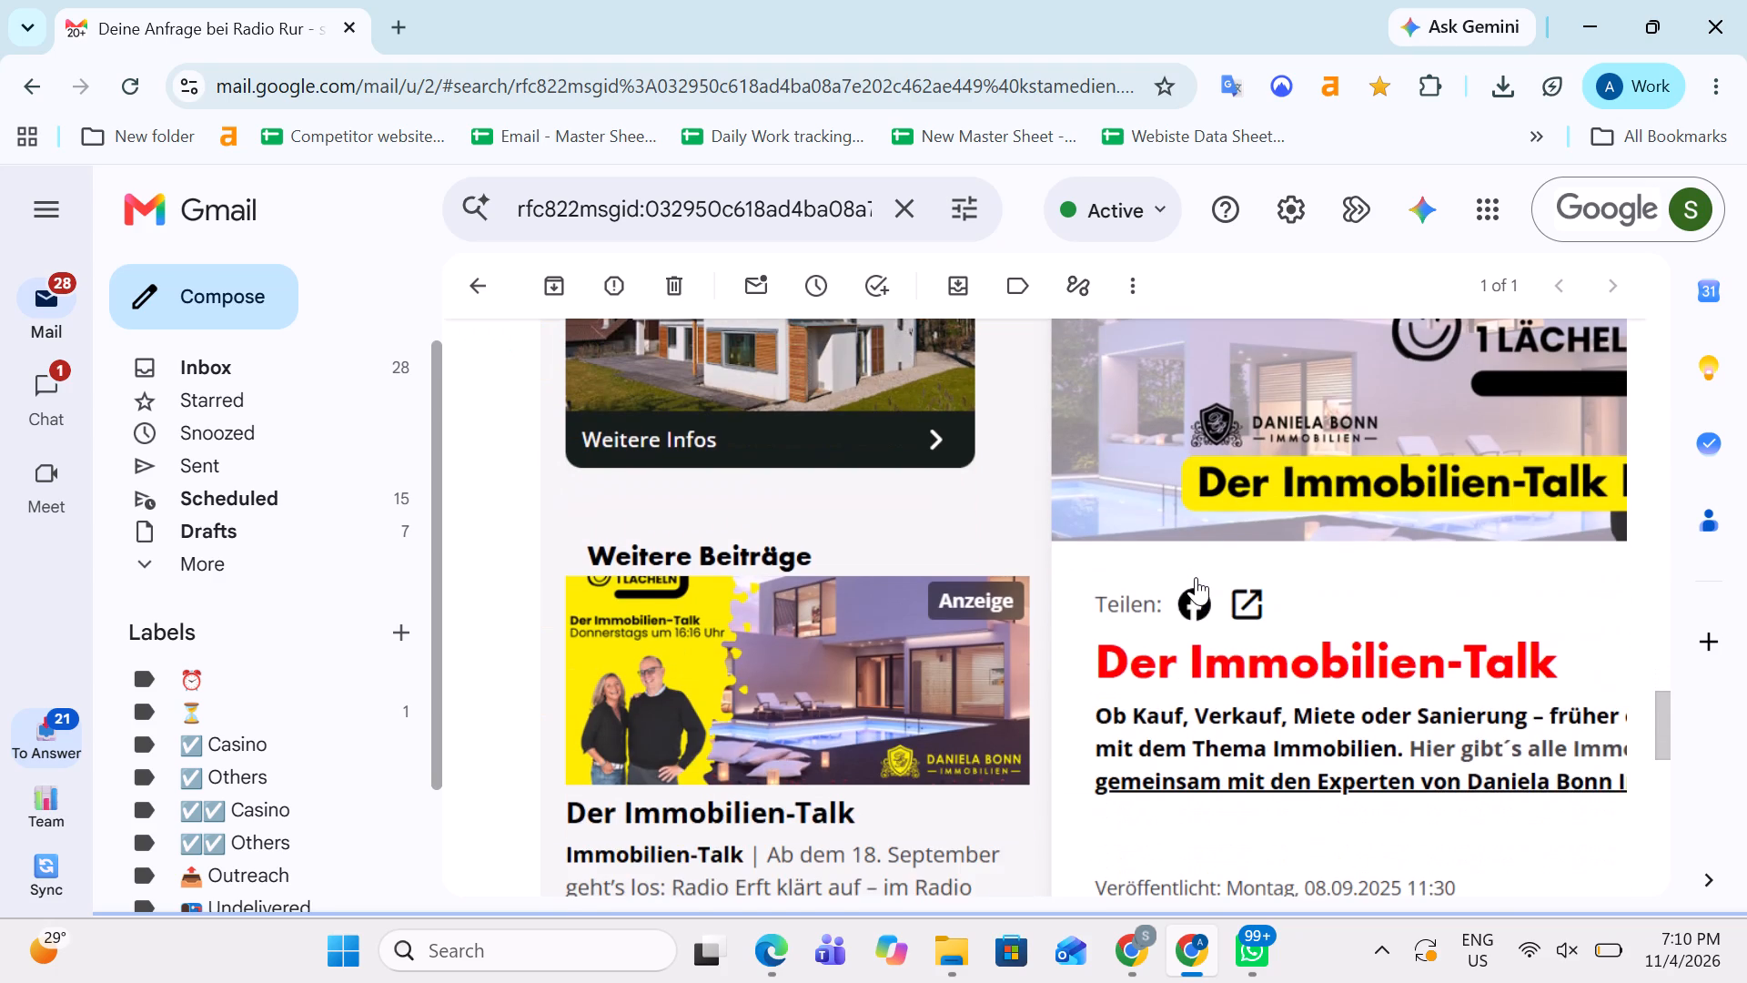
pyautogui.scroll(-6, 1196, 577)
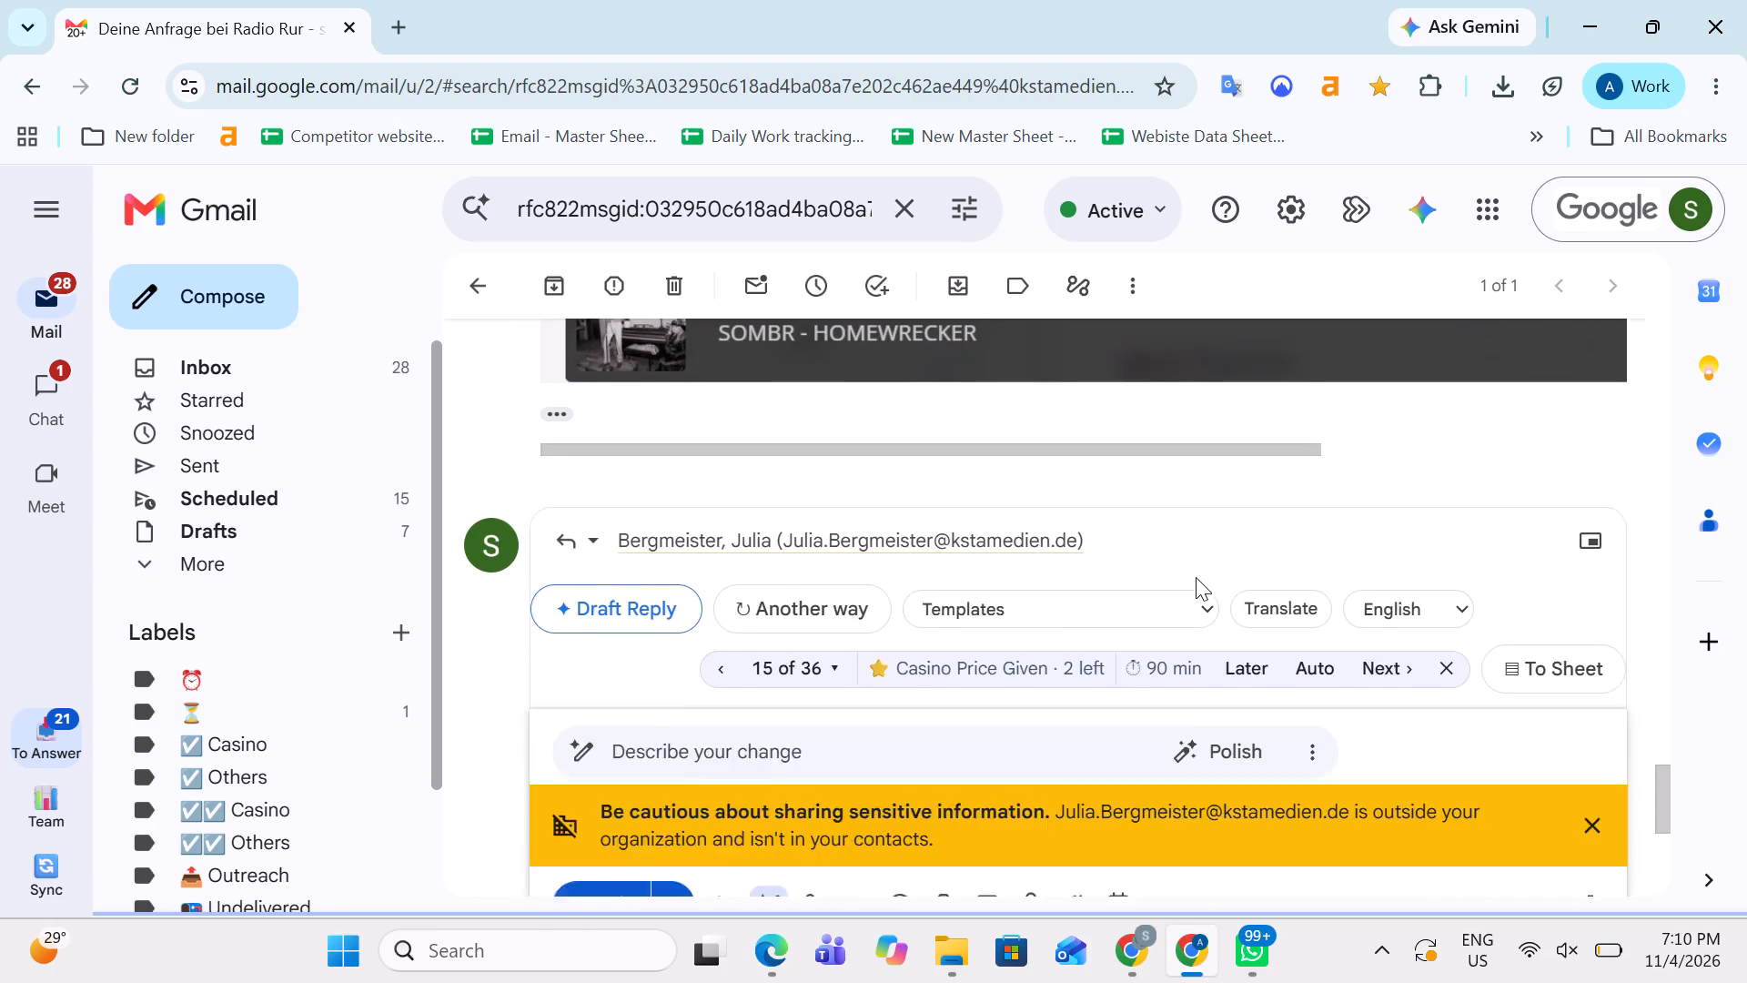